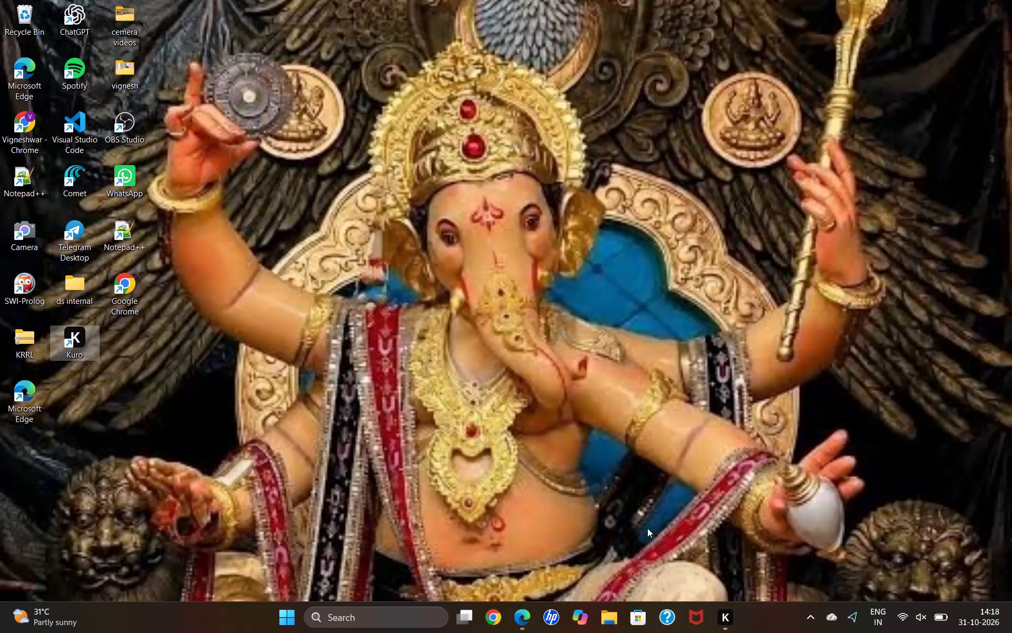
Open File Explorer from the desktop.
{"action": "double_click", "coordinate": [611, 629]}
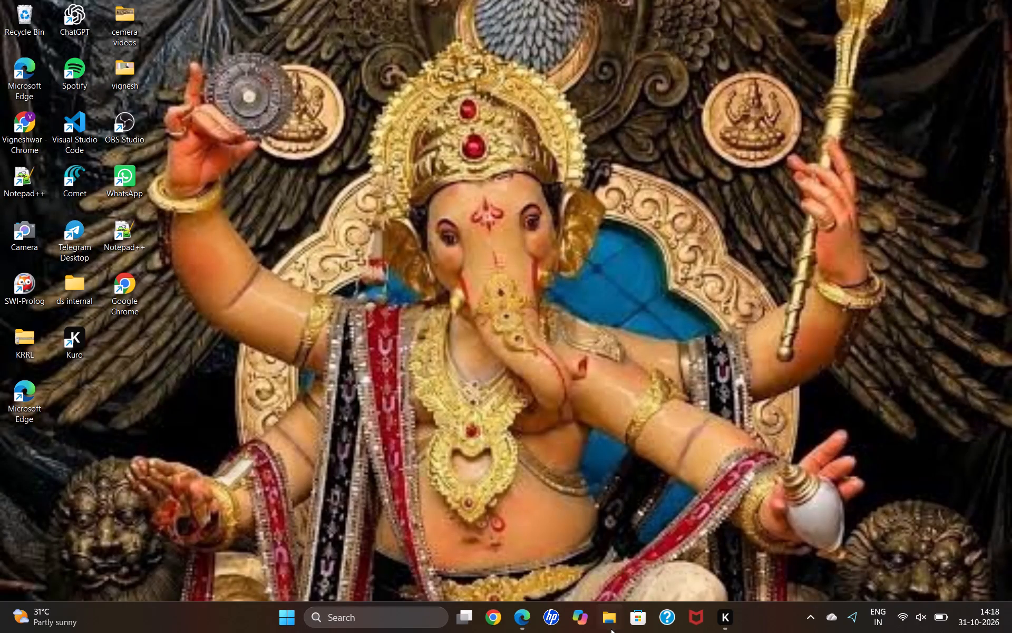
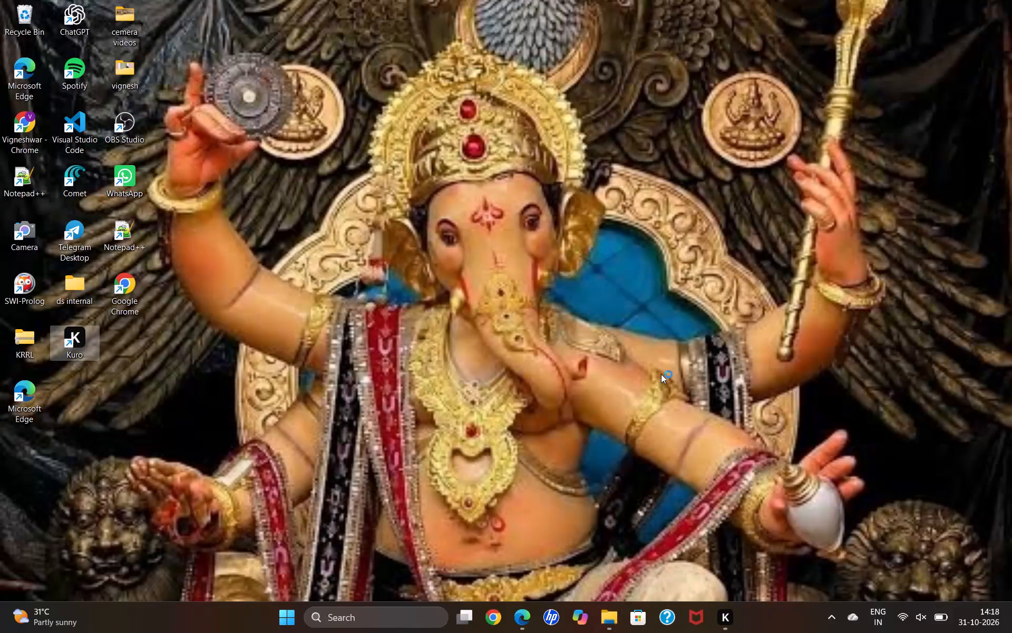
Open the Word report from File Explorer's recent files, skim its question-and-answer pages and close it.
{"action": "left_click", "coordinate": [606, 619]}
{"action": "left_click", "coordinate": [554, 543]}
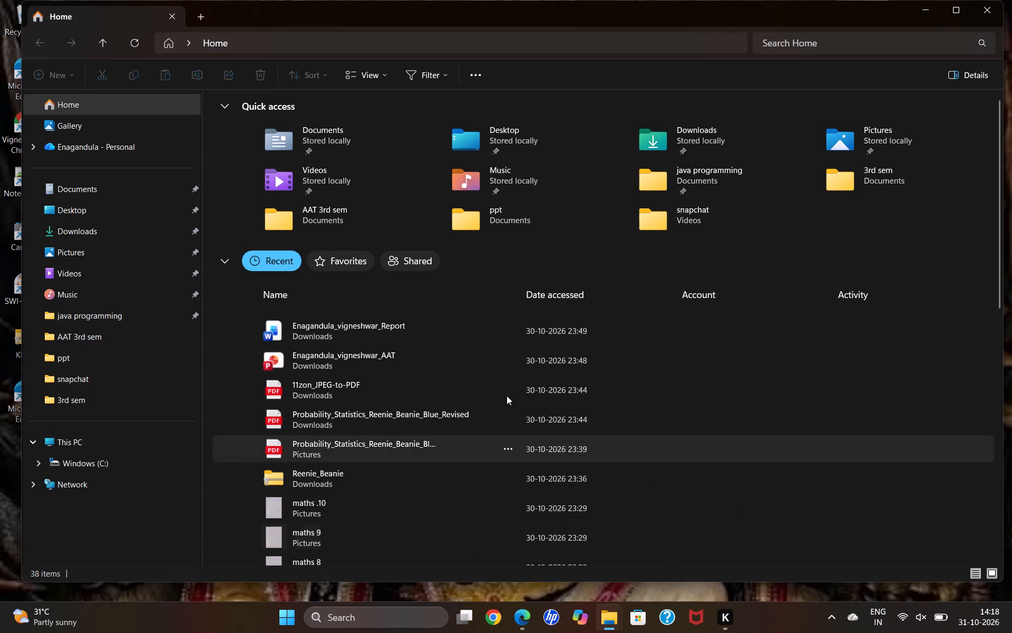
{"action": "double_click", "coordinate": [400, 334]}
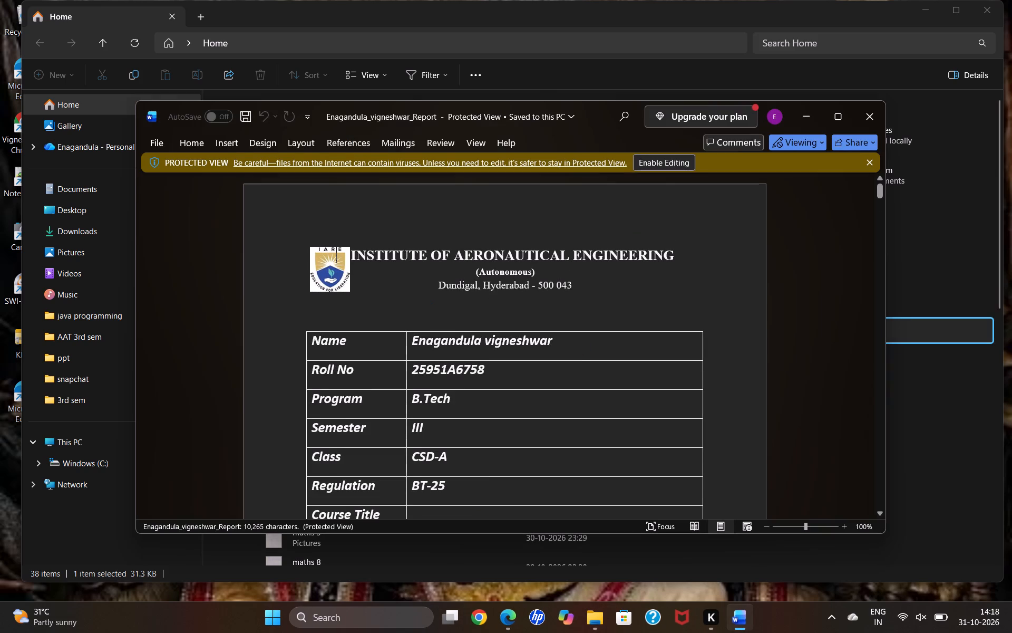
{"action": "scroll", "coordinate": [565, 406], "scroll_direction": "down", "scroll_amount": 10}
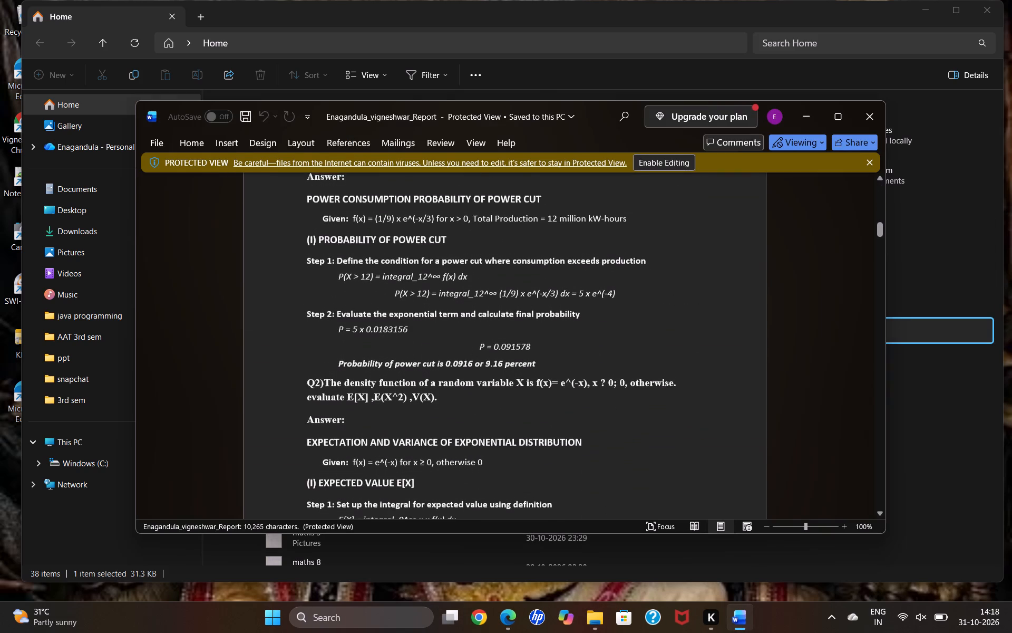
{"action": "scroll", "coordinate": [565, 406], "scroll_direction": "down", "scroll_amount": 8}
{"action": "left_click", "coordinate": [863, 129]}
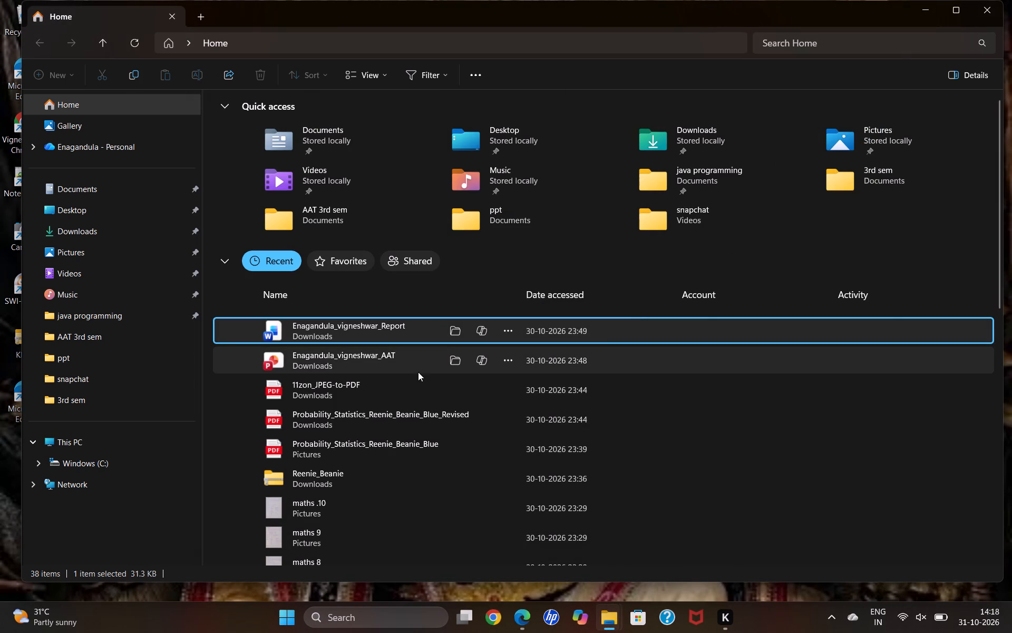
Open the AAT PowerPoint presentation from File Explorer's recent files.
{"action": "double_click", "coordinate": [412, 364]}
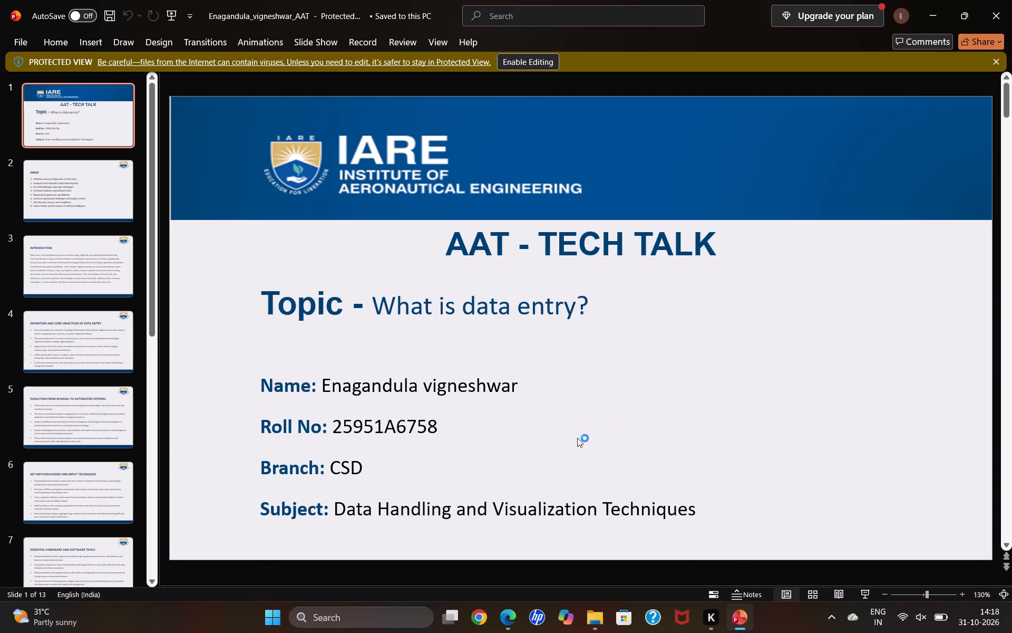
Review the AAT presentation from the title slide through the closing THANK YOU slide, and return to the title slide.
{"action": "key", "text": "Down"}
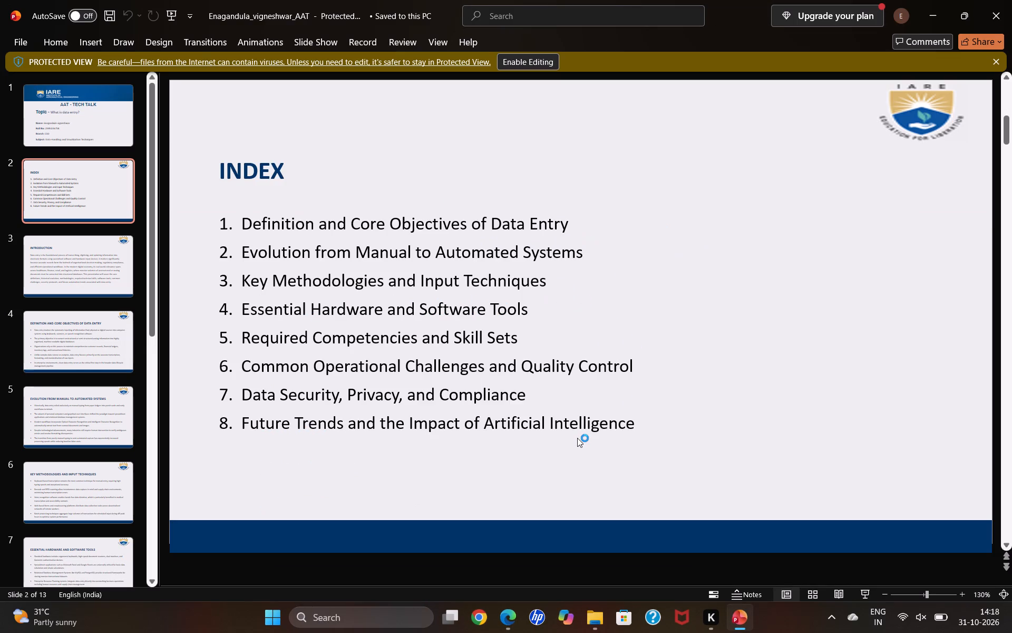
{"action": "key", "text": "Down"}
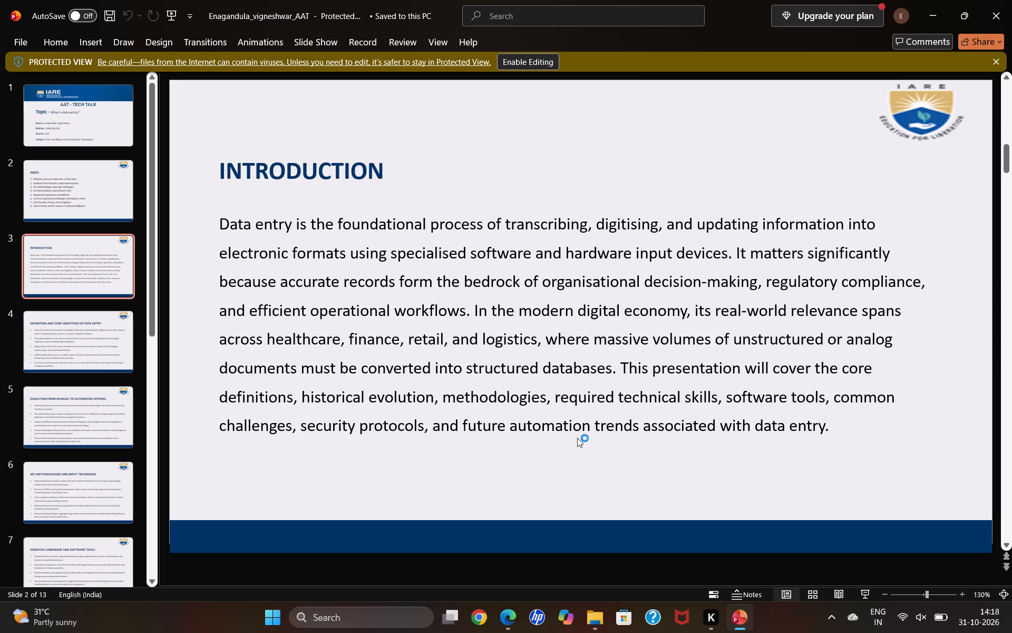
{"action": "key", "text": "Up"}
{"action": "key", "text": "Down"}
{"action": "key", "text": "Up"}
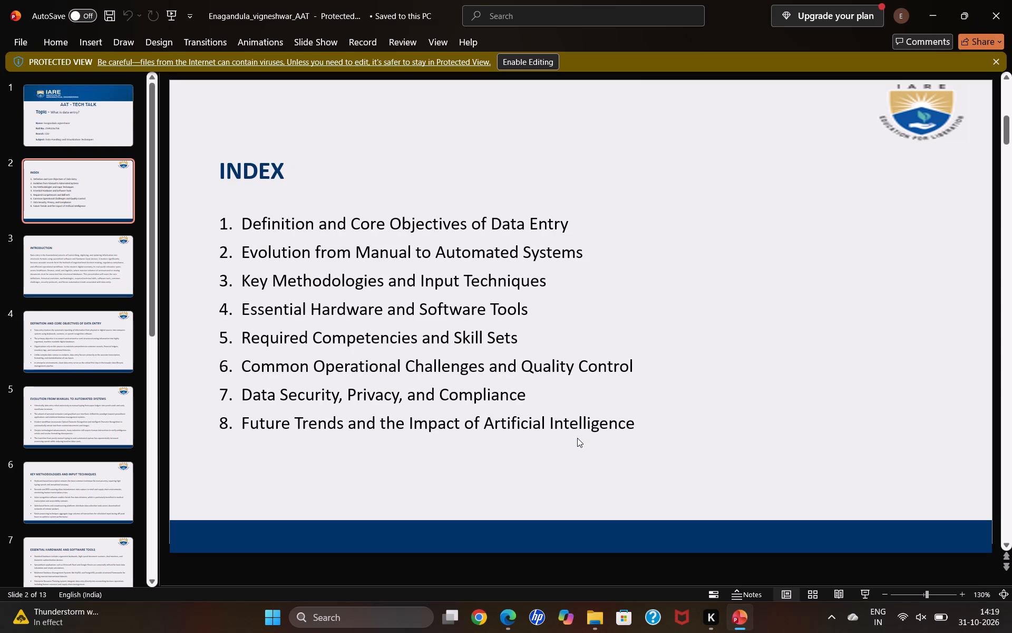
{"action": "key", "text": "Up"}
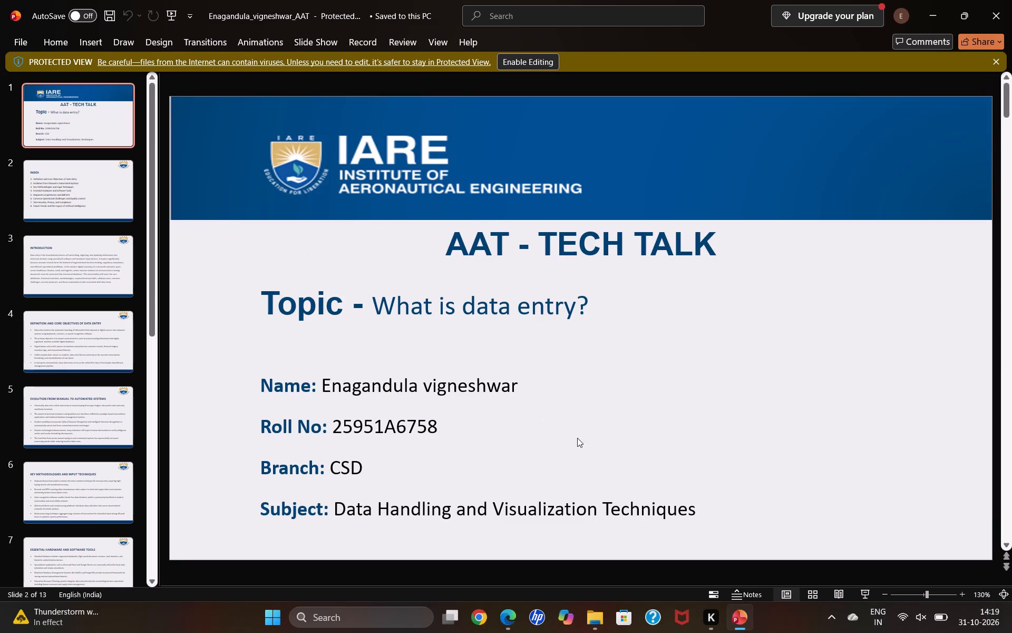
{"action": "key", "text": "Down"}
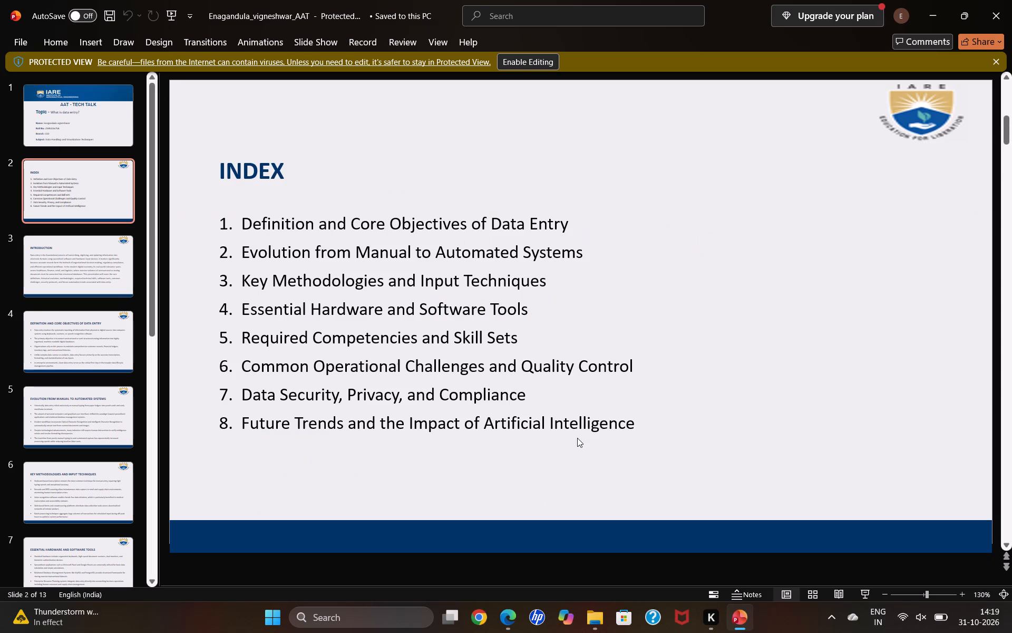
{"action": "key", "text": "Down"}
{"action": "key", "text": "Down"}
{"action": "key", "text": "Down"}
{"action": "key", "text": "Down"}
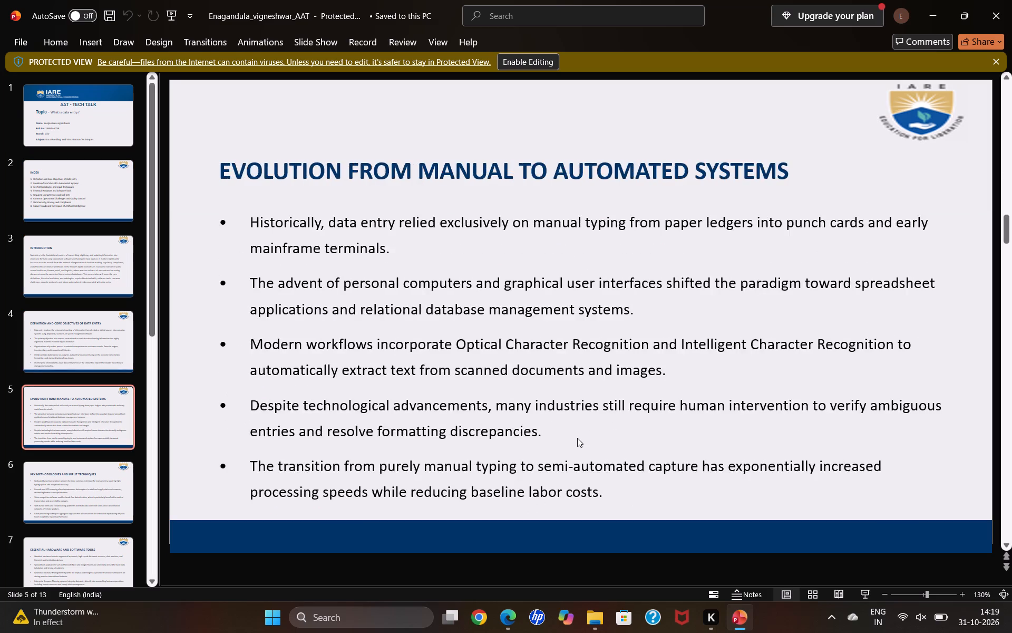
{"action": "key", "text": "Down"}
{"action": "key", "text": "Down"}
{"action": "key", "text": "Down"}
{"action": "key", "text": "Down"}
{"action": "key", "text": "Down"}
{"action": "key", "text": "Down"}
{"action": "key", "text": "Down"}
{"action": "key", "text": "Down"}
{"action": "key", "text": "Down"}
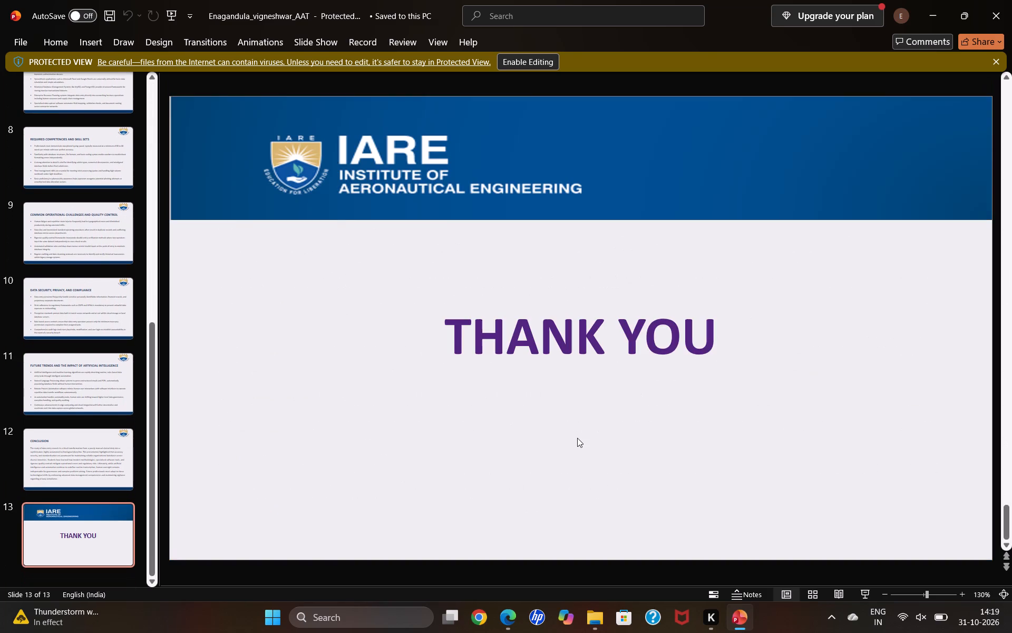
{"action": "key", "text": "Down"}
{"action": "key", "text": "Up"}
{"action": "key", "text": "Up"}
{"action": "key", "text": "Up"}
{"action": "key", "text": "Up"}
{"action": "key", "text": "Up"}
{"action": "key", "text": "Up"}
{"action": "key", "text": "Up"}
{"action": "key", "text": "Up"}
{"action": "key", "text": "Up"}
{"action": "key", "text": "Up"}
{"action": "key", "text": "Up"}
{"action": "key", "text": "Up"}
{"action": "key", "text": "Up"}
{"action": "key", "text": "Up"}
{"action": "key", "text": "Up"}
{"action": "key", "text": "Up"}
{"action": "key", "text": "Up"}
{"action": "key", "text": "Up"}
{"action": "key", "text": "Up"}
{"action": "key", "text": "Up"}
{"action": "key", "text": "Up"}
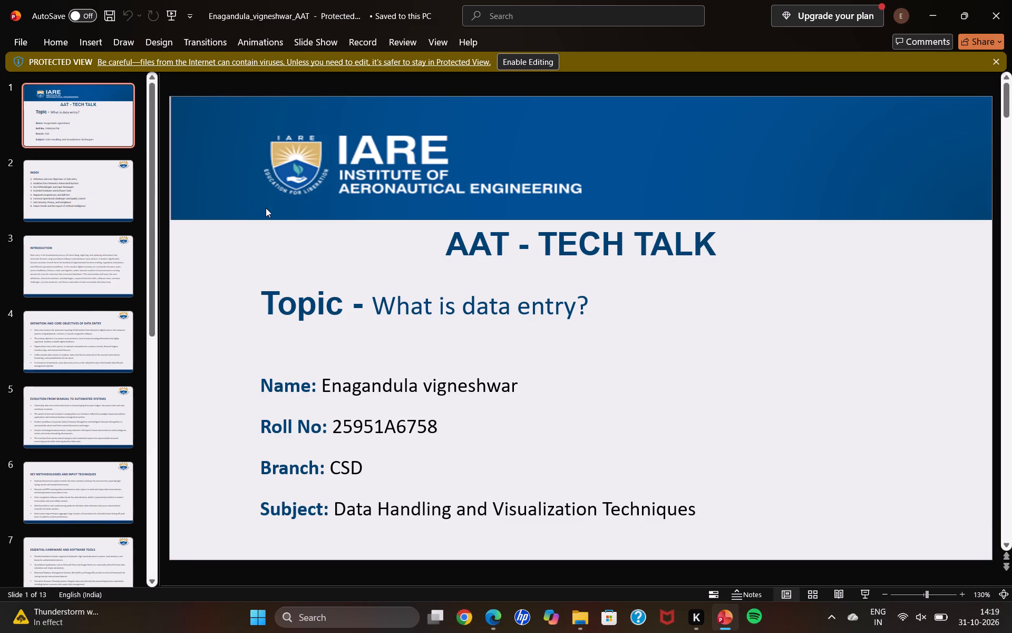
Enable editing of the presentation and insert a Cameo camera feed on the title slide.
{"action": "left_click", "coordinate": [510, 60]}
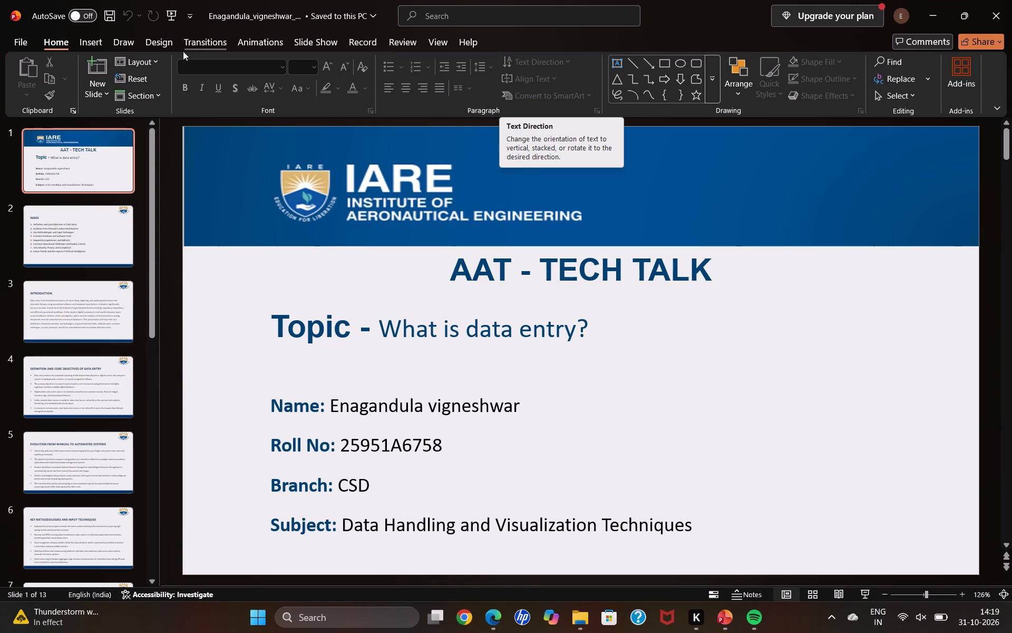
{"action": "left_click", "coordinate": [94, 41]}
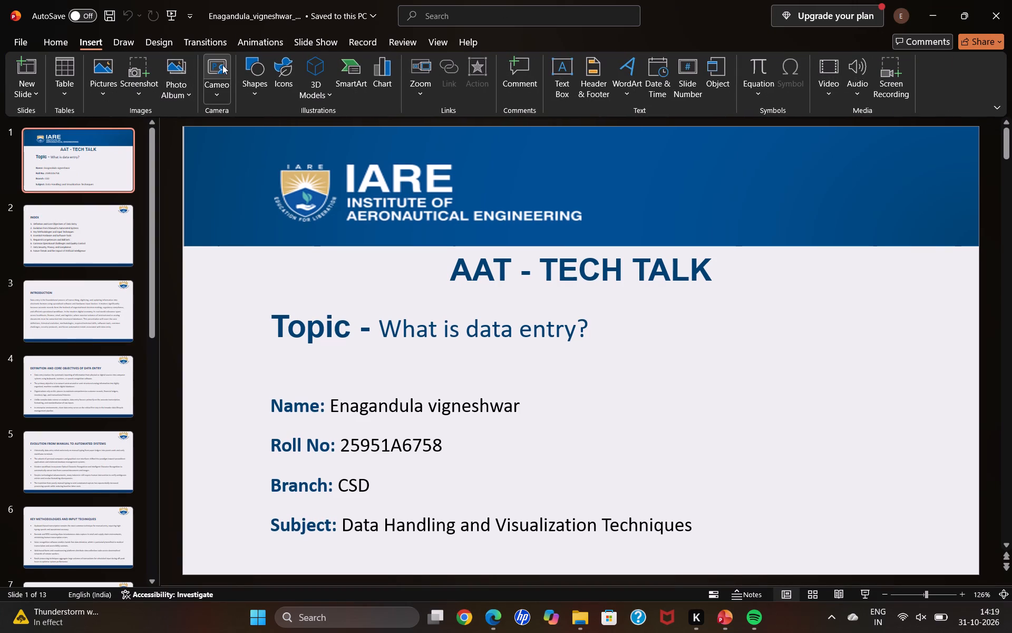
{"action": "left_click", "coordinate": [222, 65]}
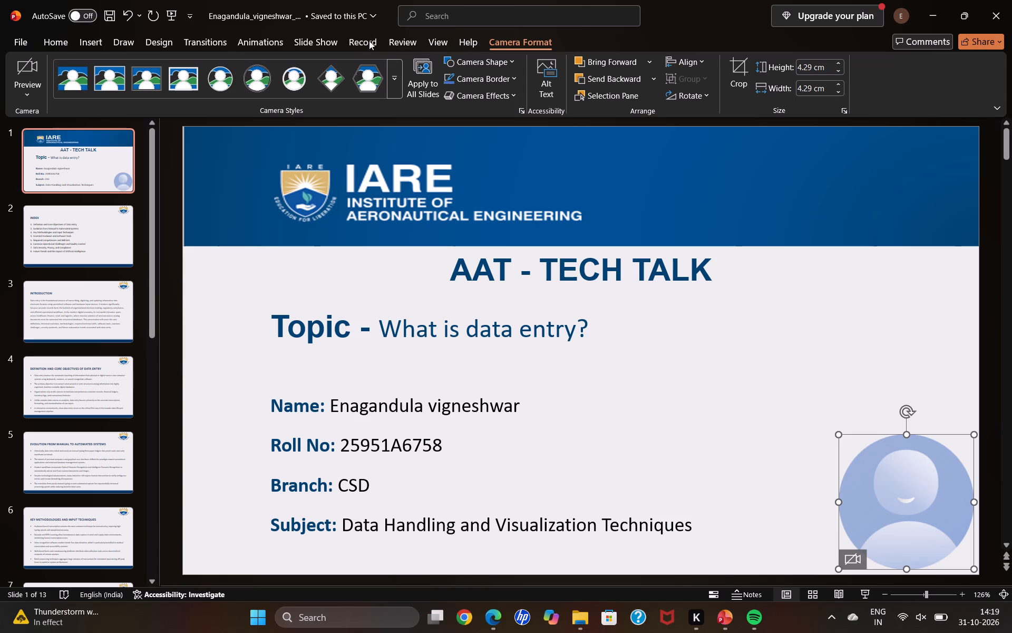
Open the slide recording view from the beginning of the presentation and dismiss the HP Enhanced Lighting notification.
{"action": "left_click", "coordinate": [355, 41]}
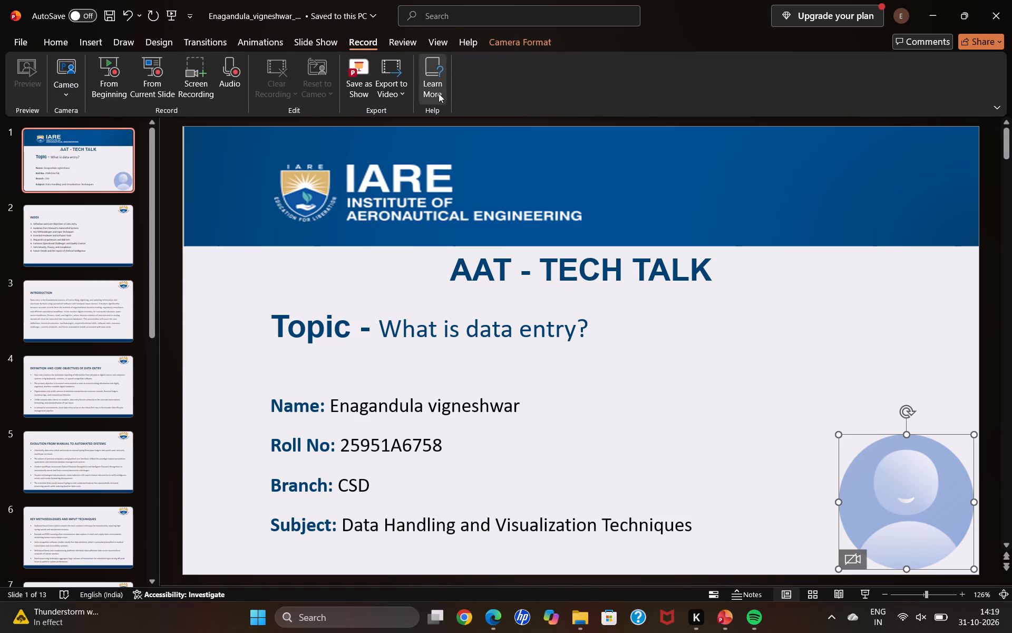
{"action": "left_click", "coordinate": [113, 91]}
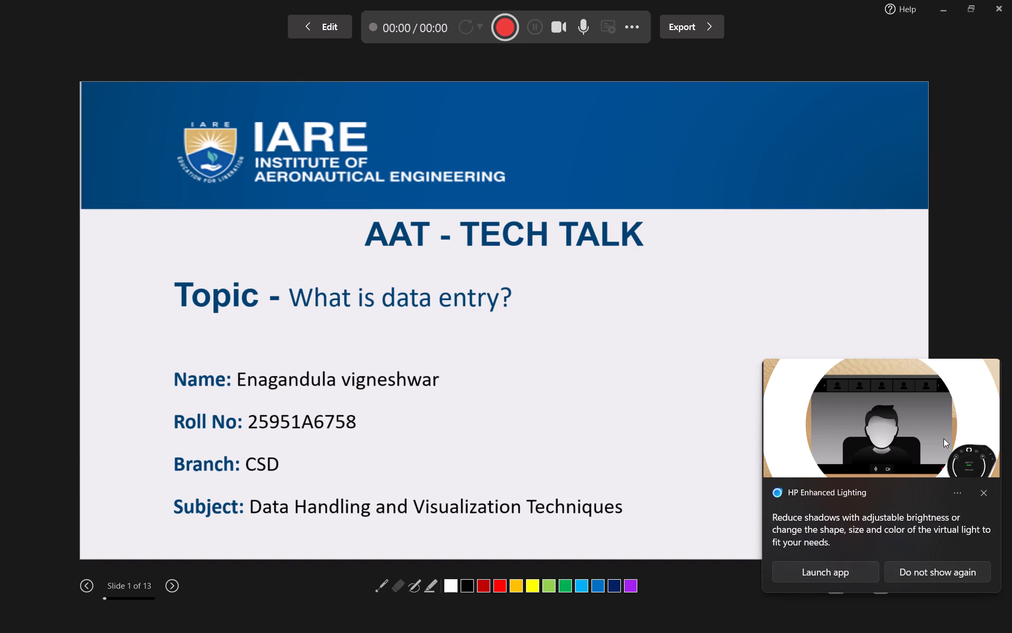
{"action": "left_click", "coordinate": [986, 492]}
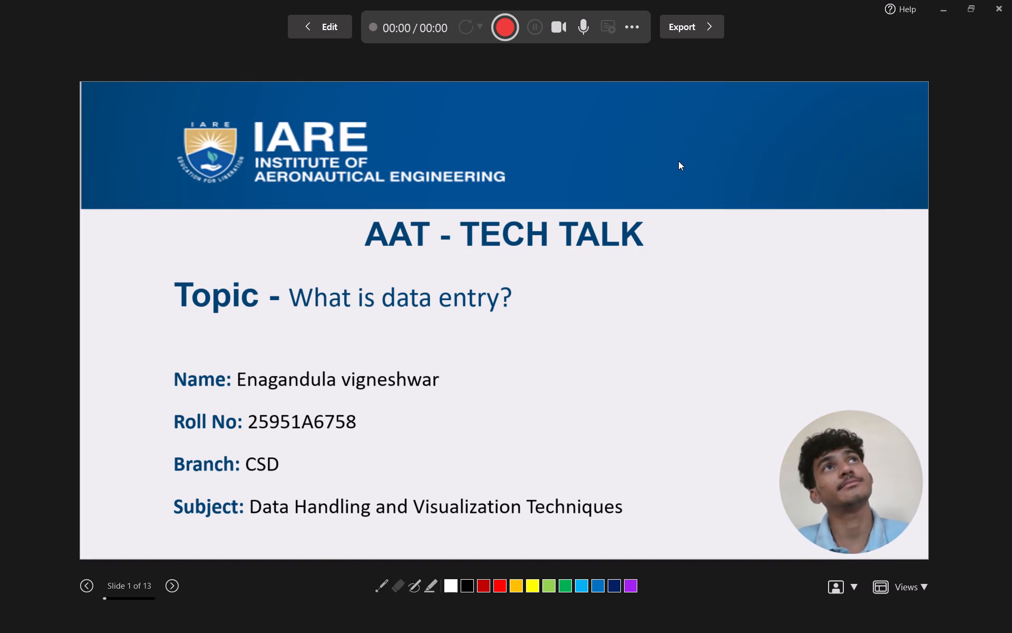
Start recording the presentation on the title slide and advance to the INDEX slide.
{"action": "left_click", "coordinate": [511, 33]}
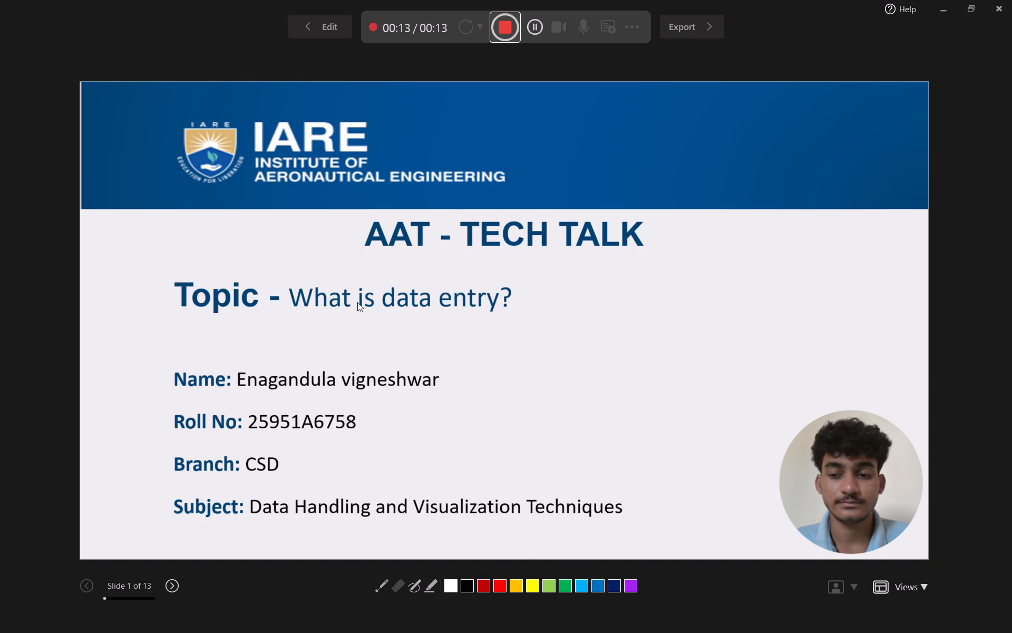
{"action": "key", "text": "Right"}
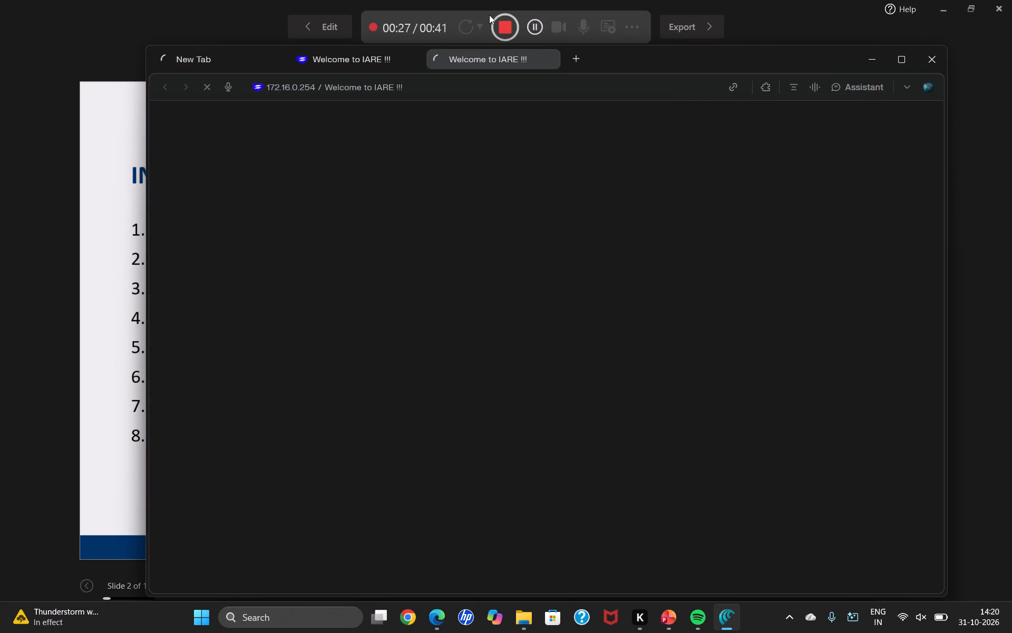
Return to the recording, pause and resume it on the INDEX slide, and advance to the INTRODUCTION slide.
{"action": "left_click", "coordinate": [530, 28]}
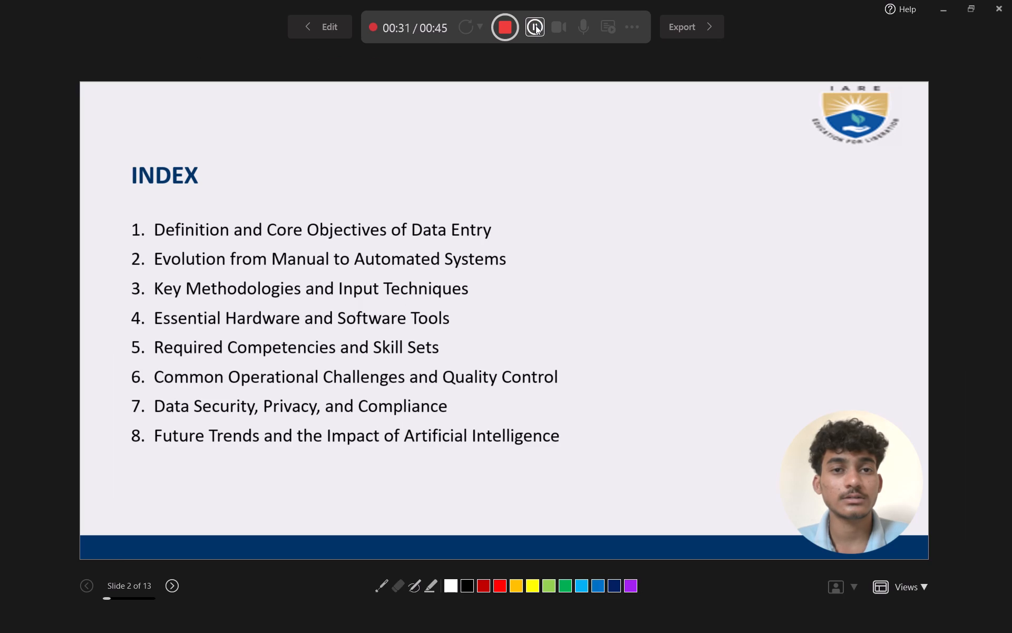
{"action": "left_click", "coordinate": [536, 25]}
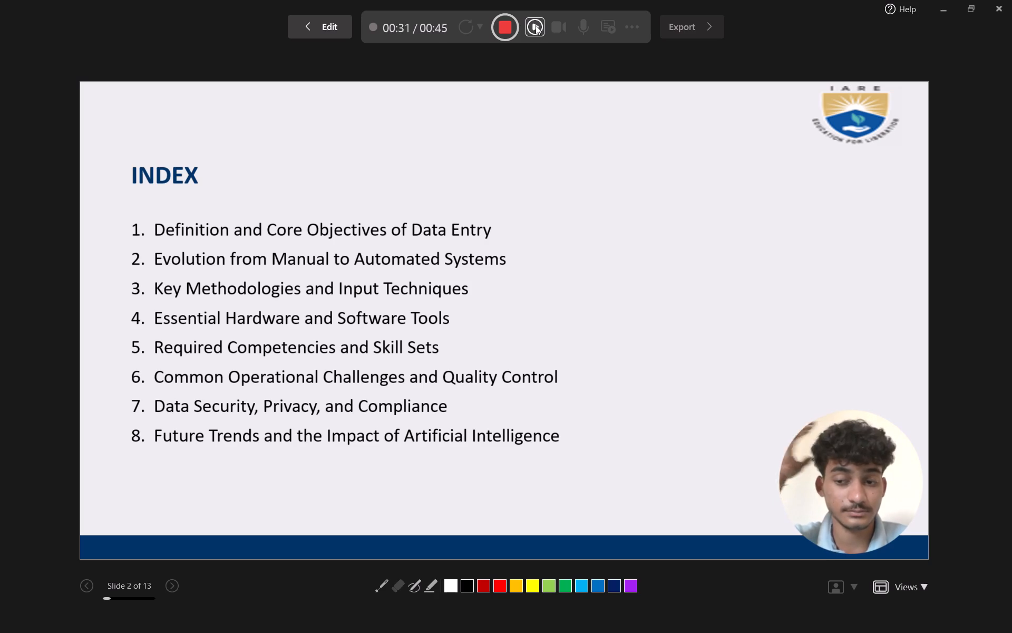
{"action": "left_click", "coordinate": [536, 25]}
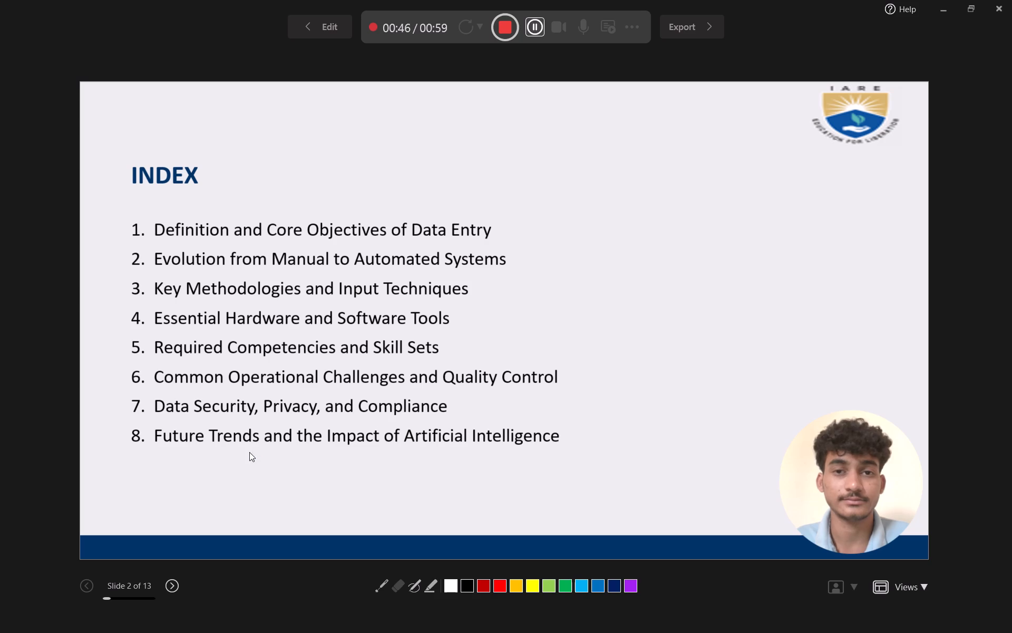
{"action": "key", "text": "Right"}
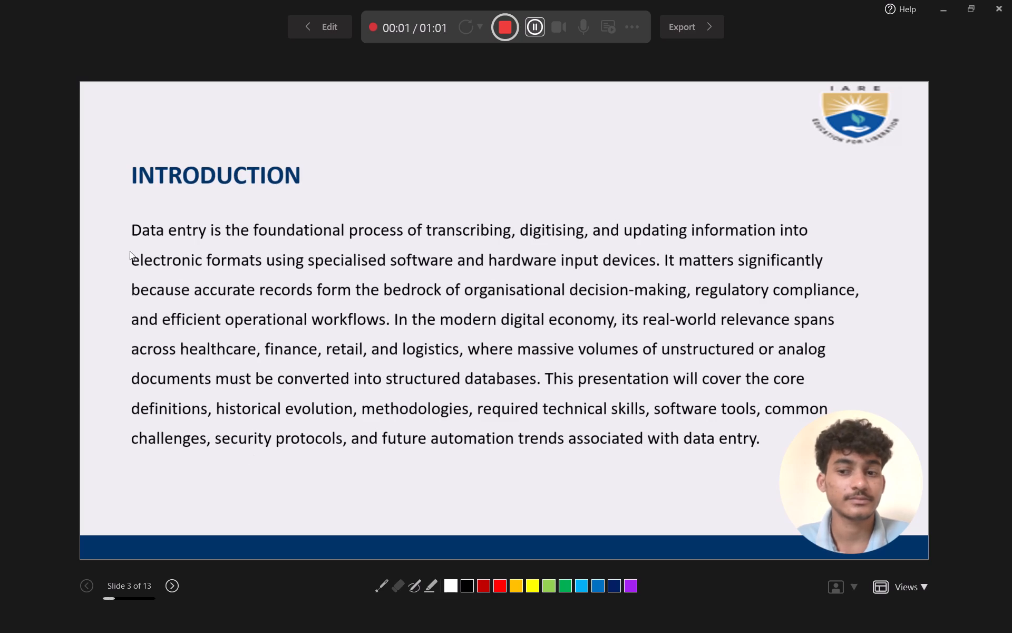
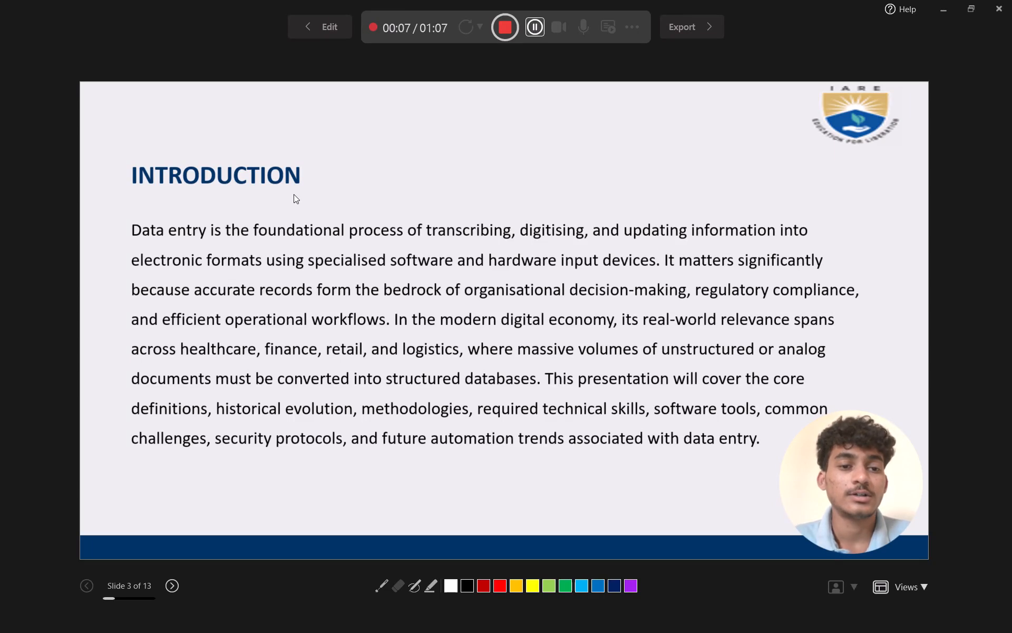
Pause the recording briefly on the INTRODUCTION slide and resume it on the same slide.
{"action": "left_click", "coordinate": [533, 22]}
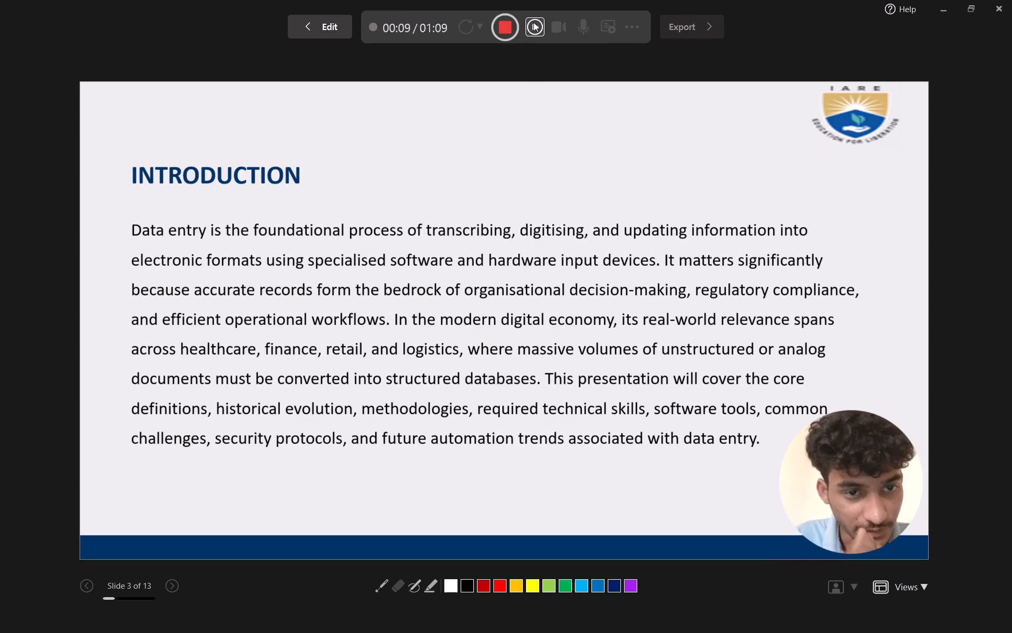
{"action": "left_click", "coordinate": [533, 22]}
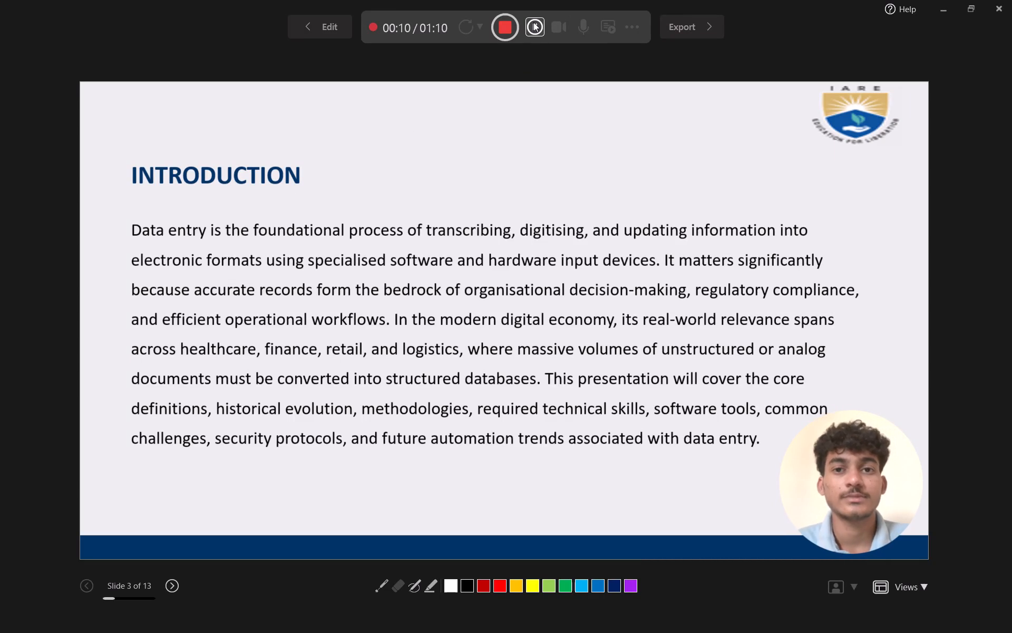
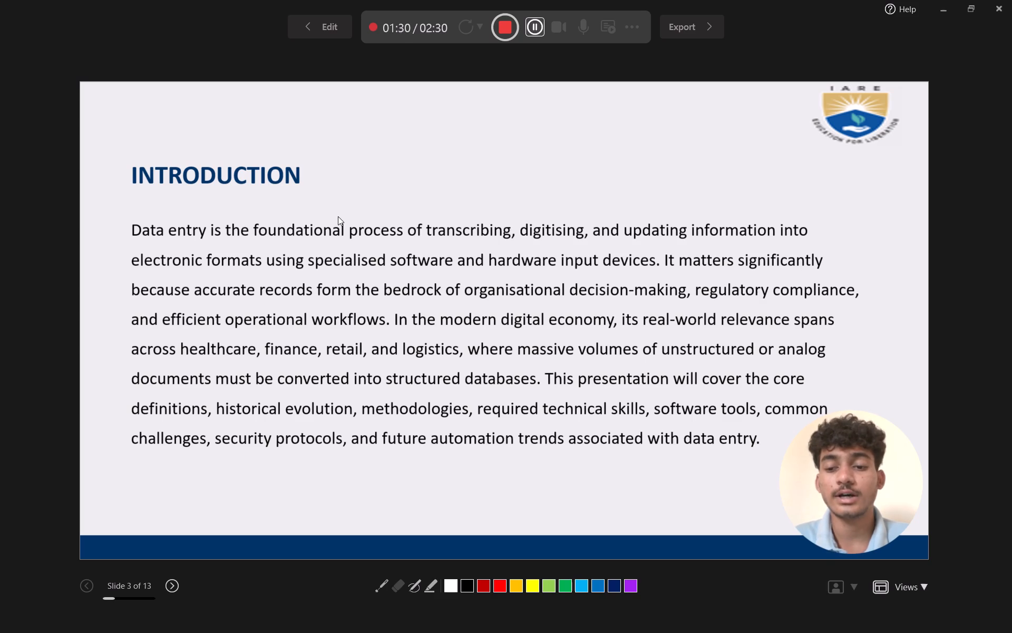
Advance the running recording from the INTRODUCTION slide to slide 4 of 13.
{"action": "key", "text": "Right"}
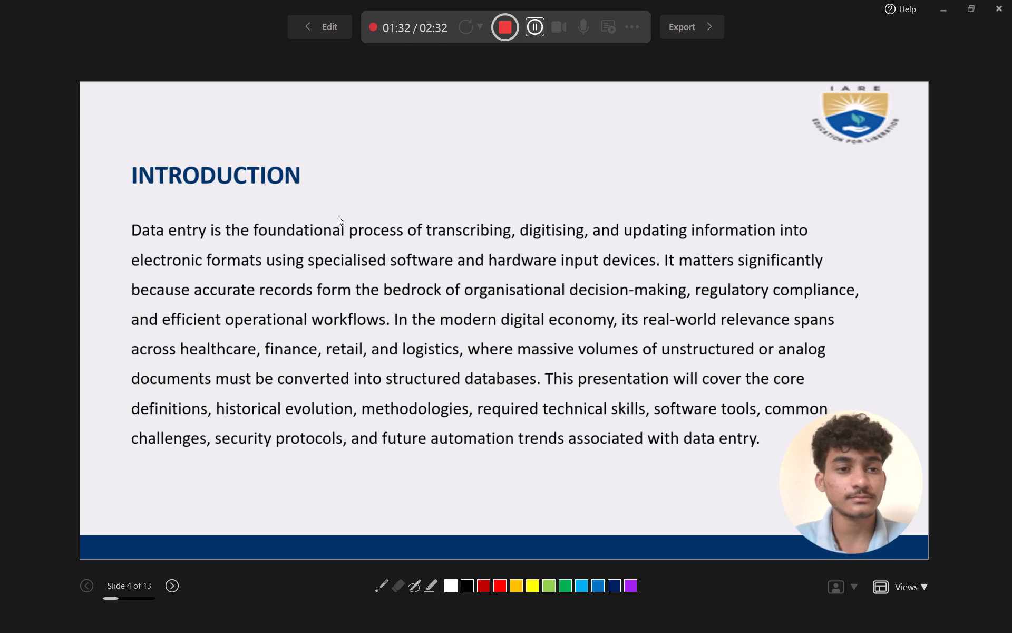
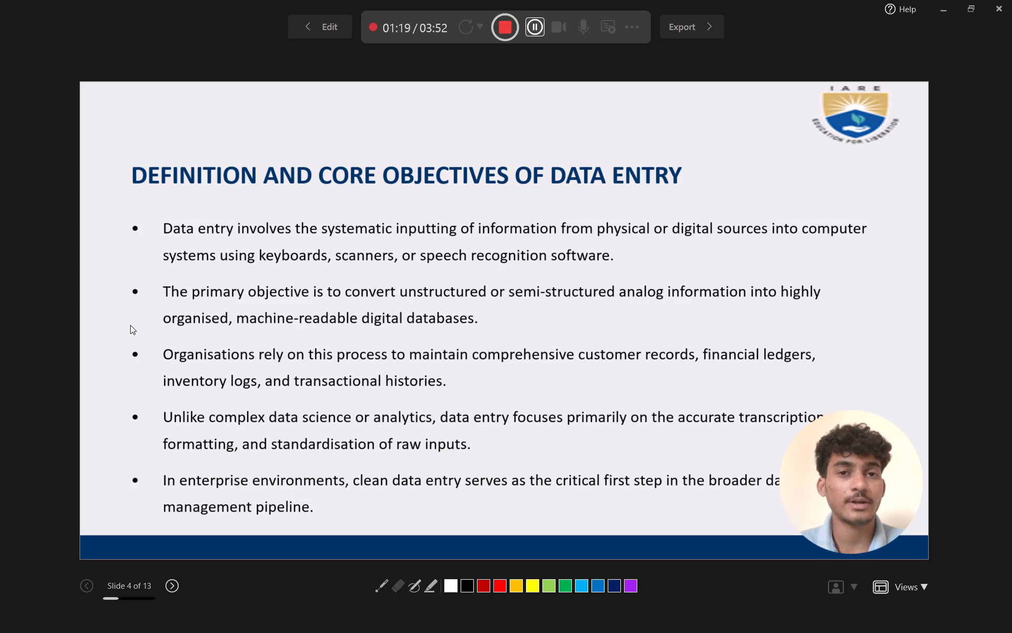
Advance the running recording to slide 5, on the evolution from manual to automated systems, and narrate it, pausing and resuming the recording twice.
{"action": "key", "text": "Right"}
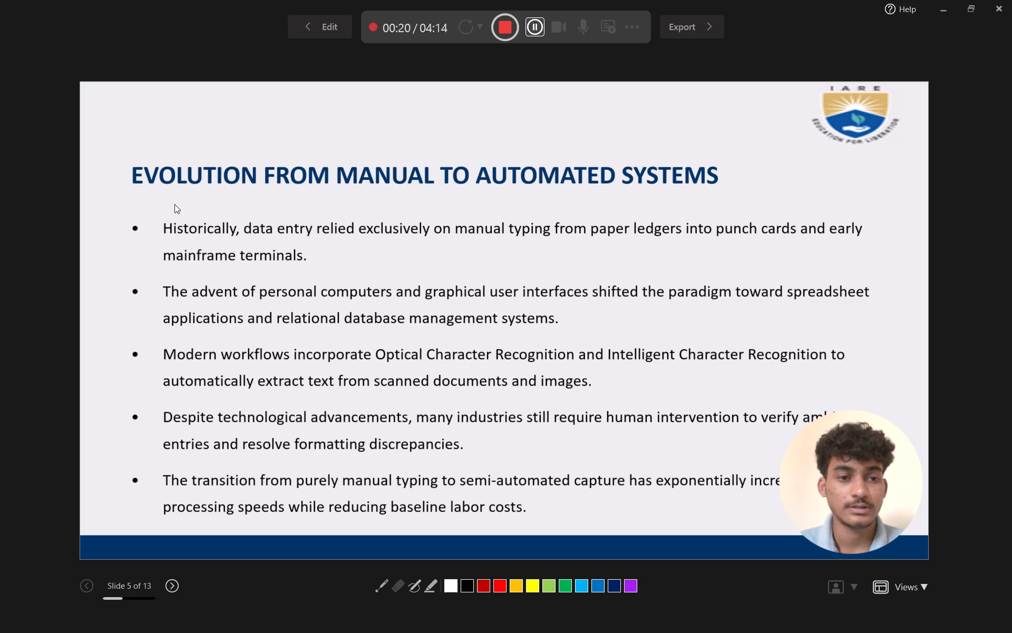
{"action": "left_click", "coordinate": [532, 23]}
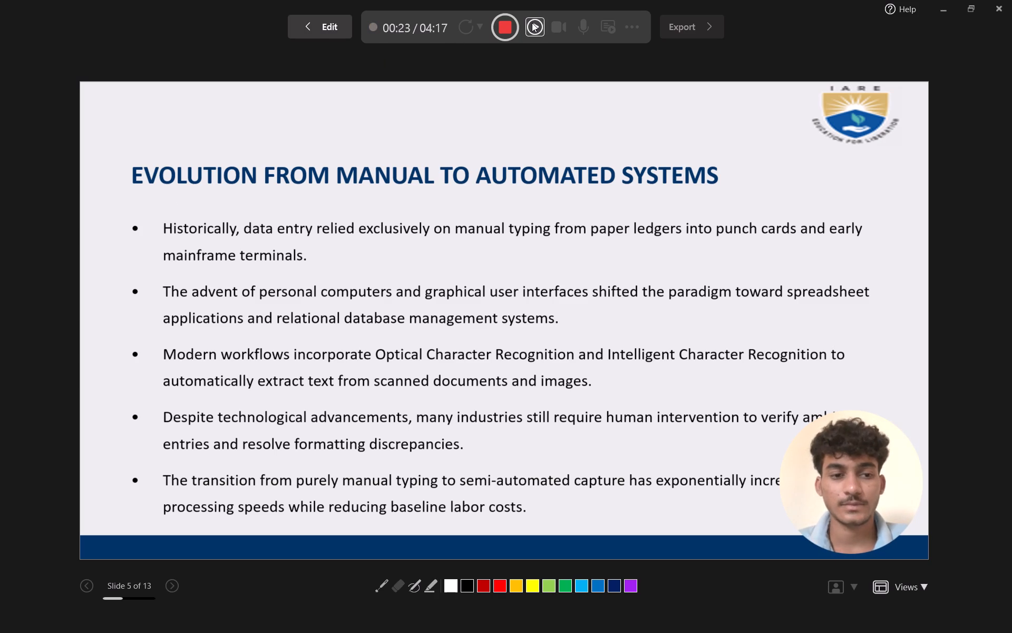
{"action": "left_click", "coordinate": [532, 23]}
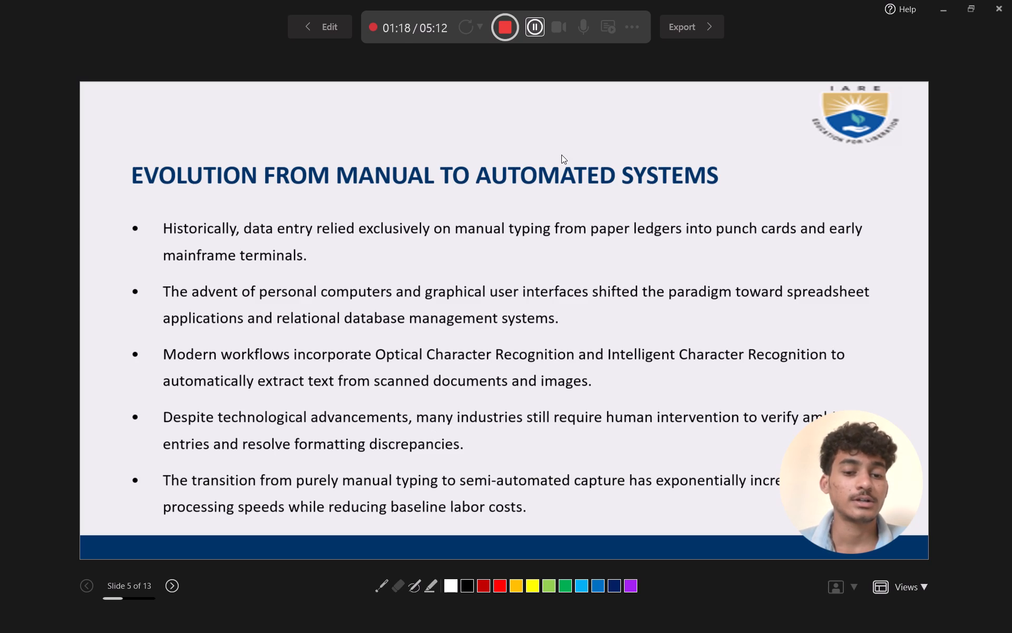
{"action": "left_click", "coordinate": [533, 29]}
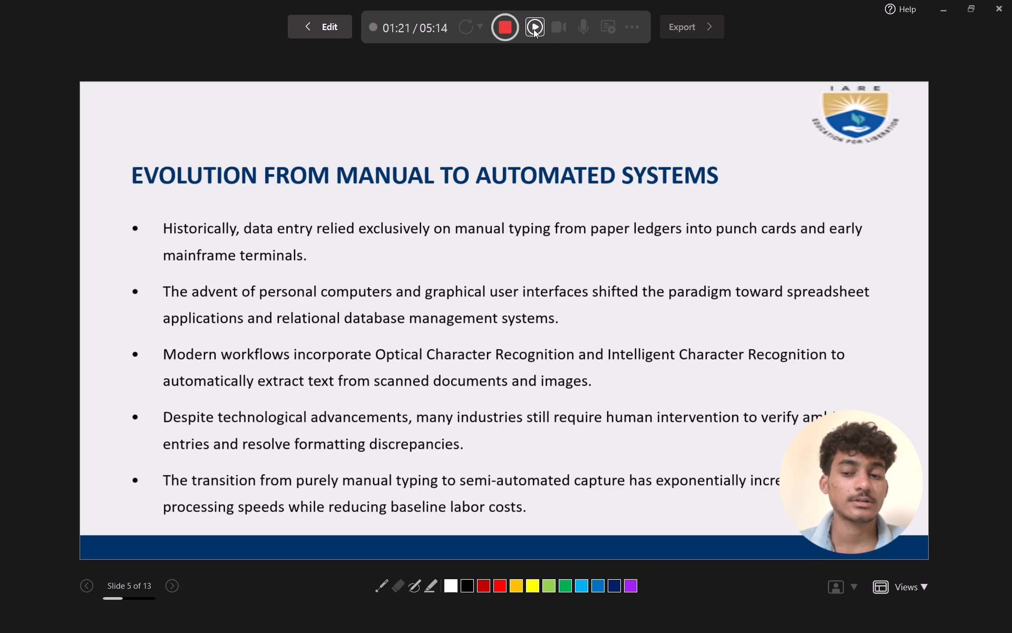
{"action": "left_click", "coordinate": [533, 29]}
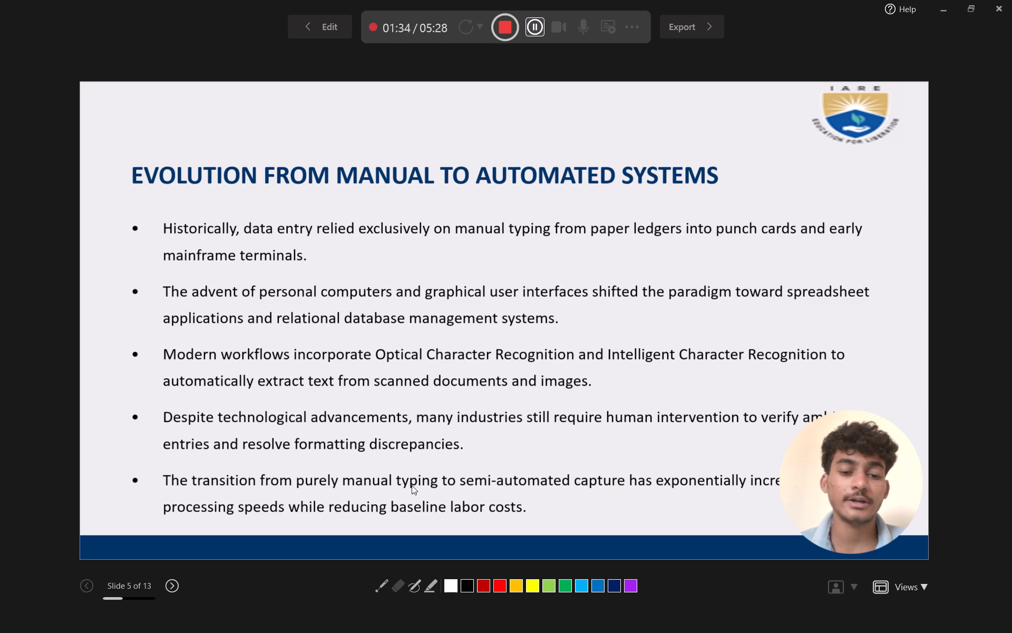
Continue the recording through slide 6 on key methodologies and input techniques, and advance to slide 7 on essential hardware and software tools.
{"action": "key", "text": "Right"}
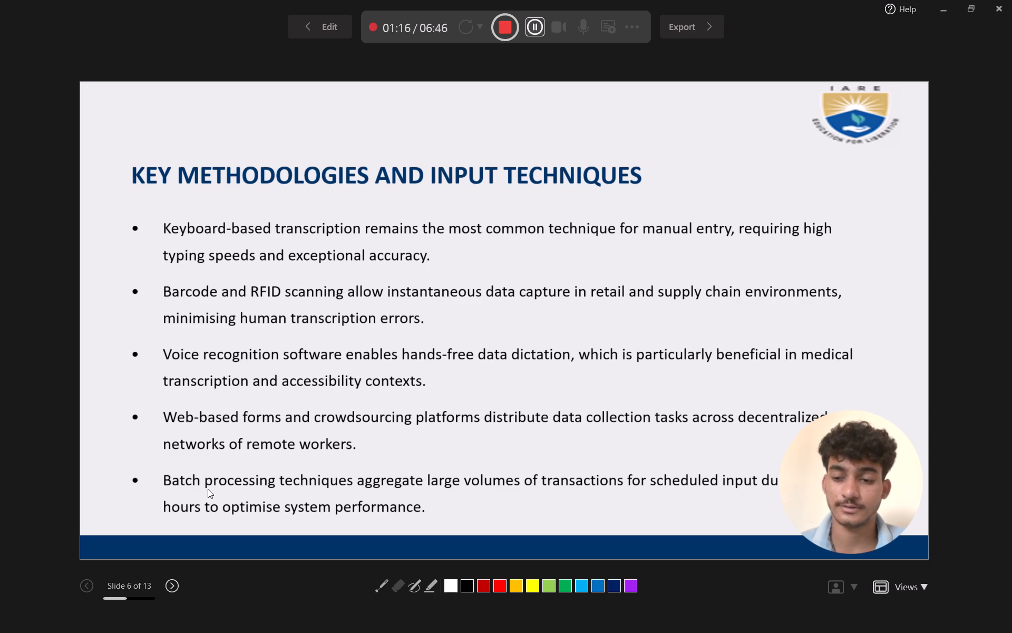
{"action": "key", "text": "Right"}
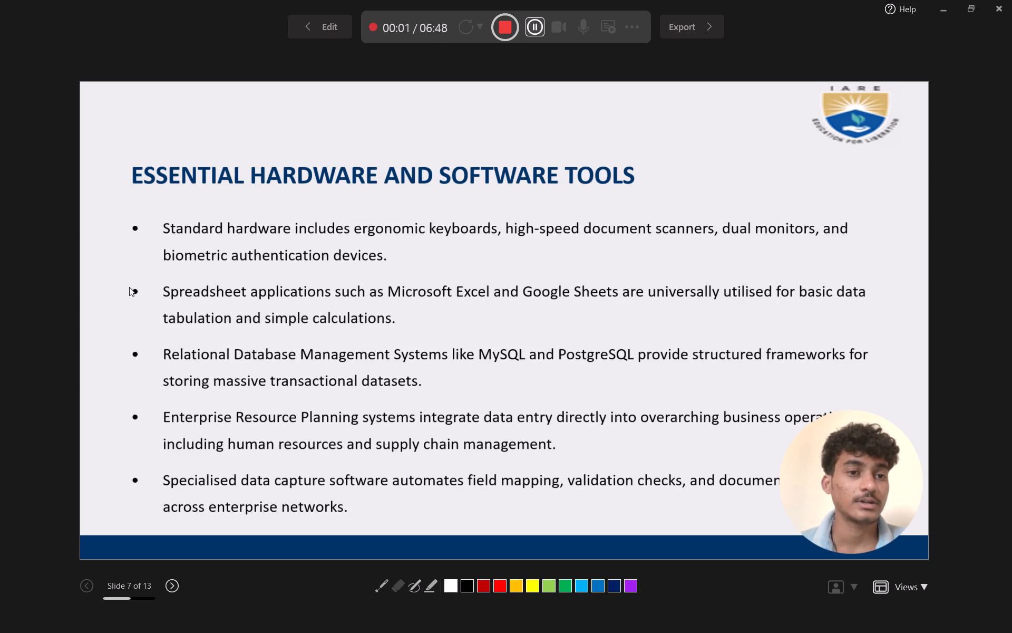
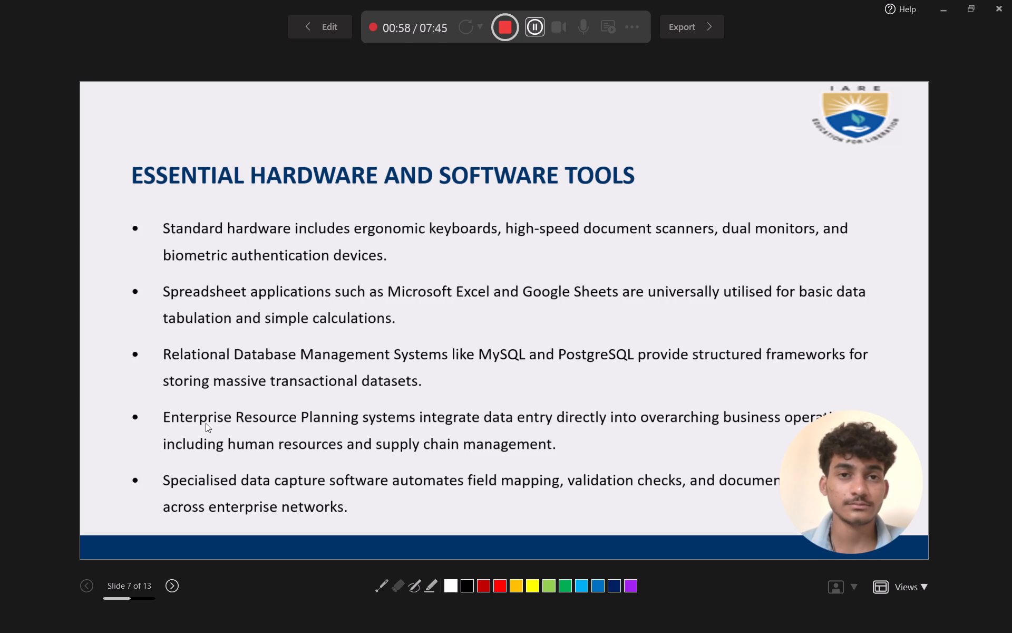
Advance the running recording to slide 8, on required competencies and skill sets, and narrate it, pausing and resuming the recording twice.
{"action": "key", "text": "Right"}
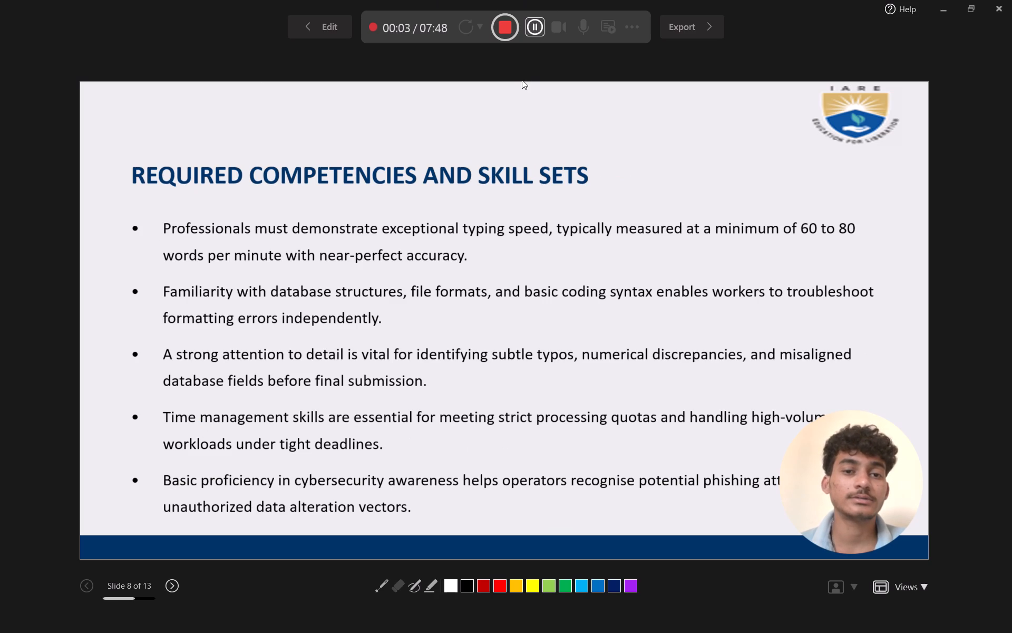
{"action": "left_click", "coordinate": [536, 24]}
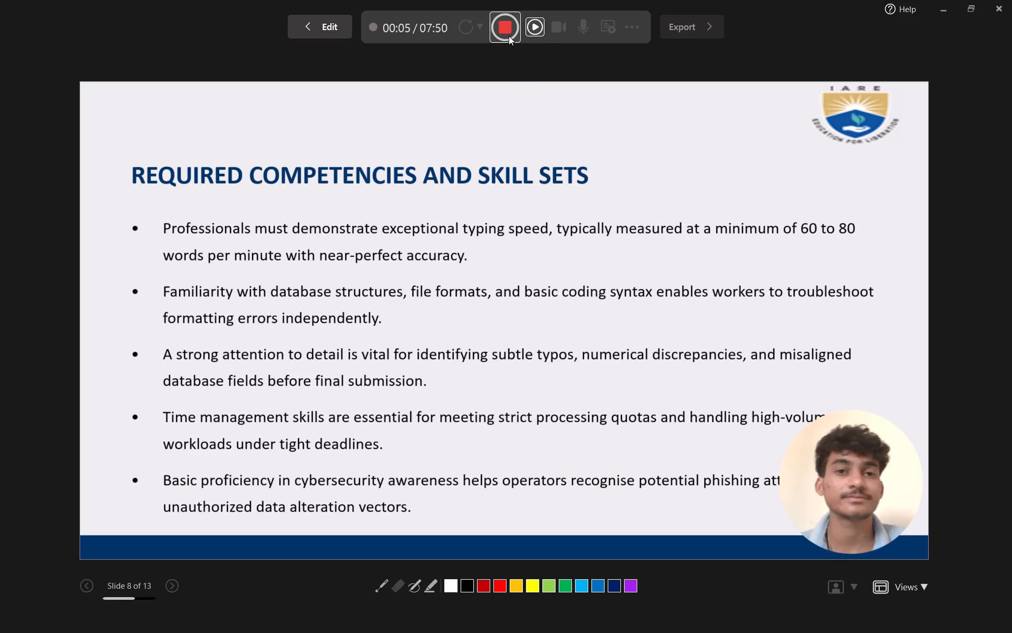
{"action": "left_click", "coordinate": [476, 23]}
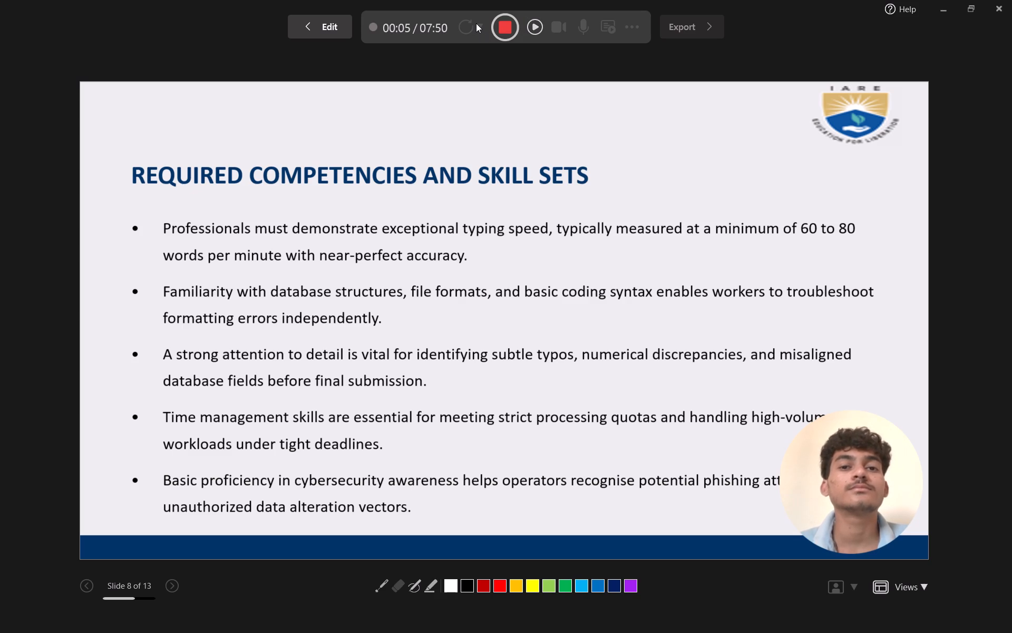
{"action": "left_click", "coordinate": [476, 25]}
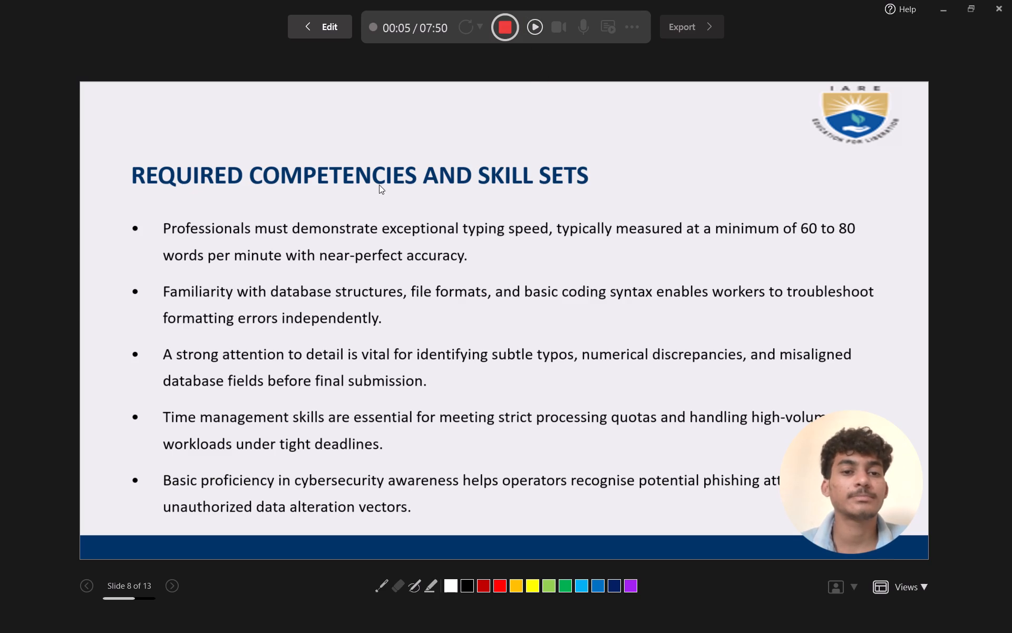
{"action": "left_click", "coordinate": [531, 27]}
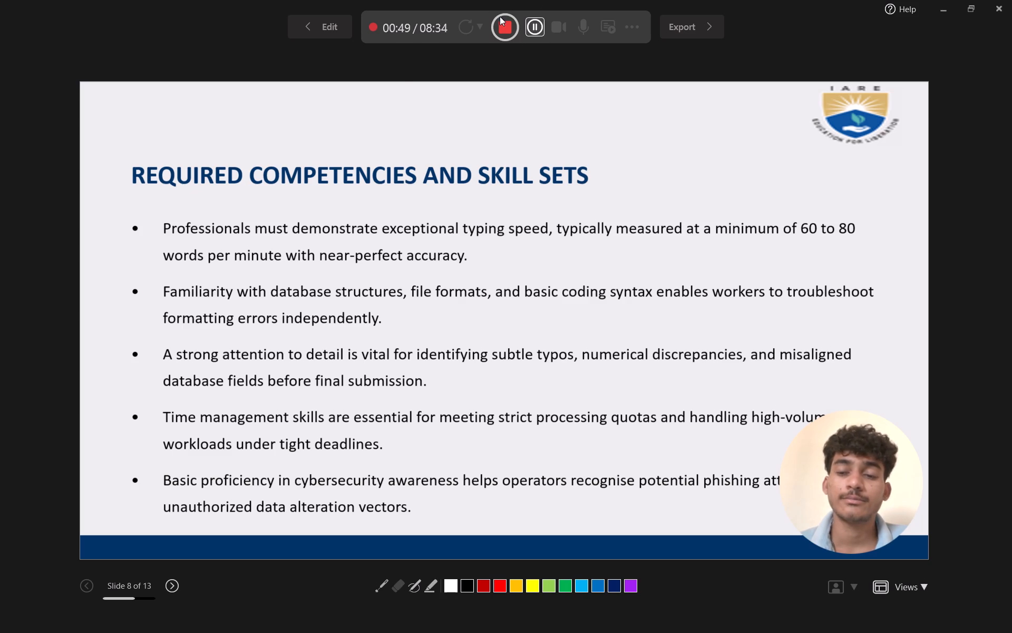
{"action": "left_click", "coordinate": [532, 31]}
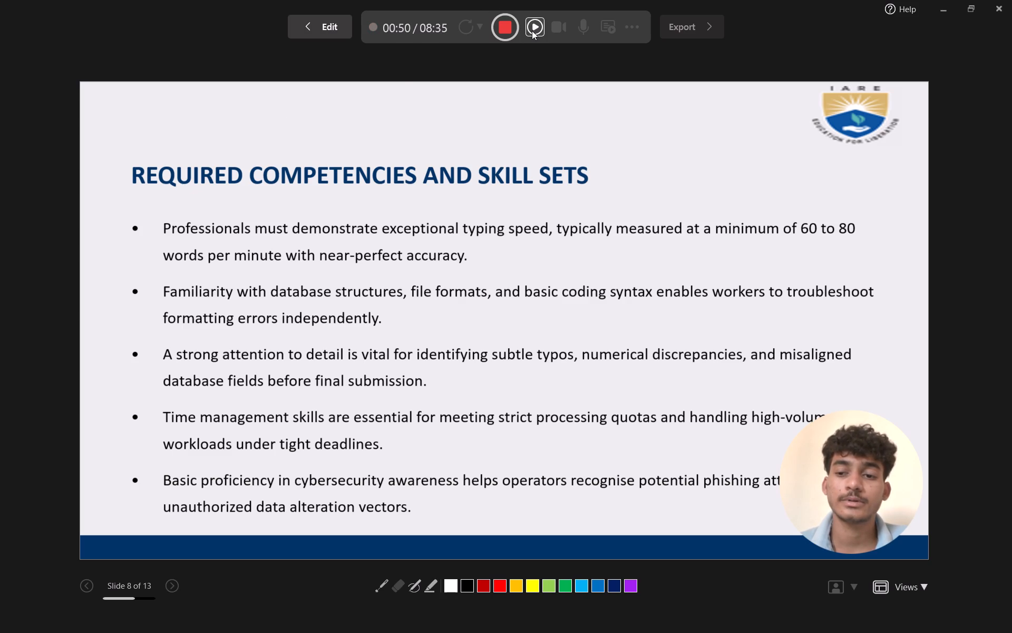
{"action": "left_click", "coordinate": [532, 31]}
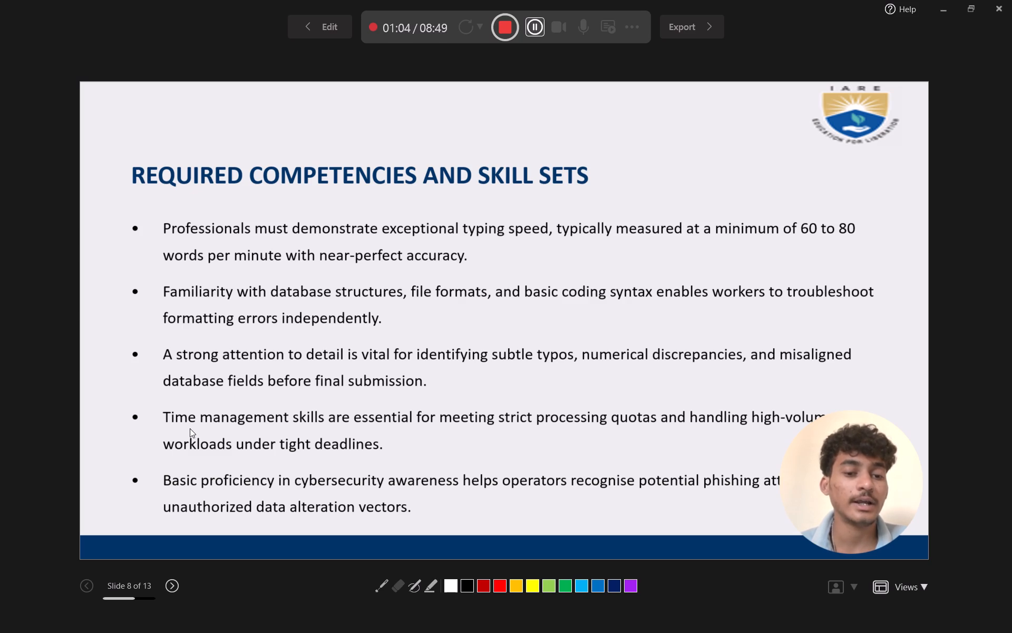
Narrate slides 9 to 12, from operational challenges and quality control through the conclusion, and stop the recording on the closing Thank You slide.
{"action": "key", "text": "Right"}
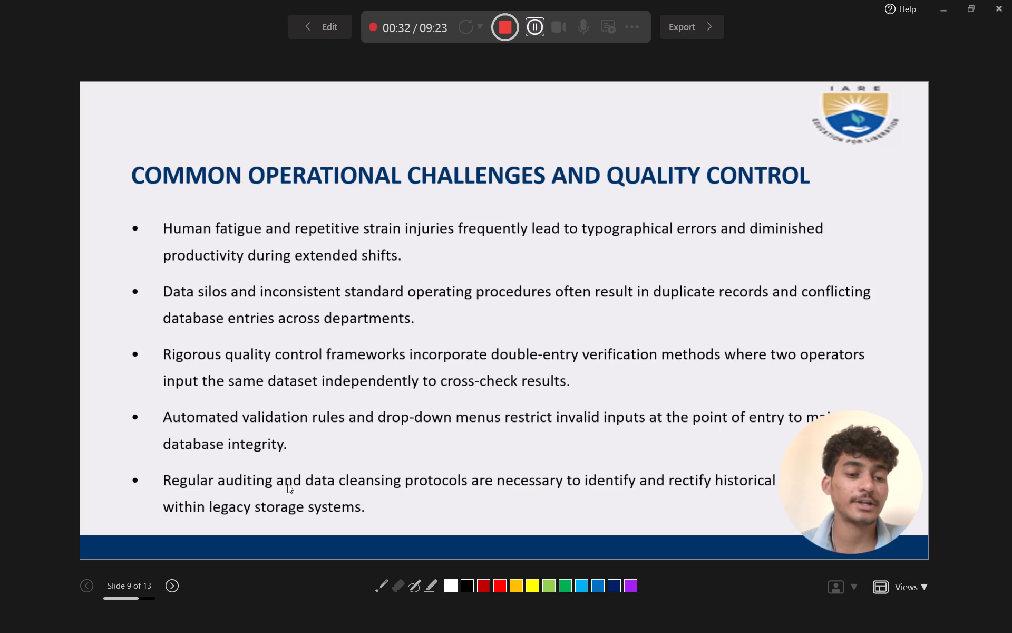
{"action": "key", "text": "Right"}
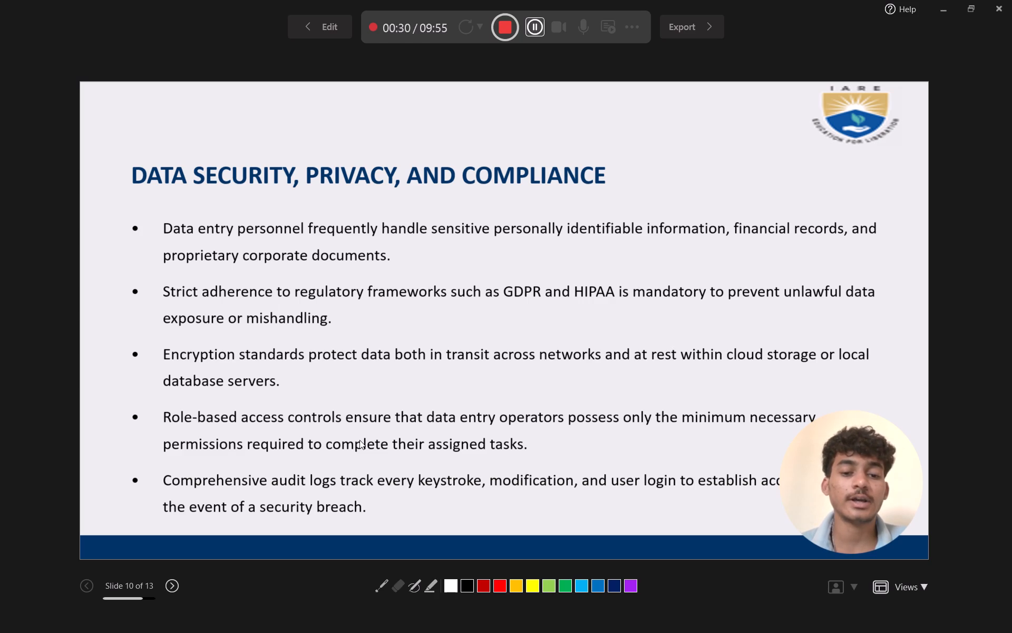
{"action": "key", "text": "Right"}
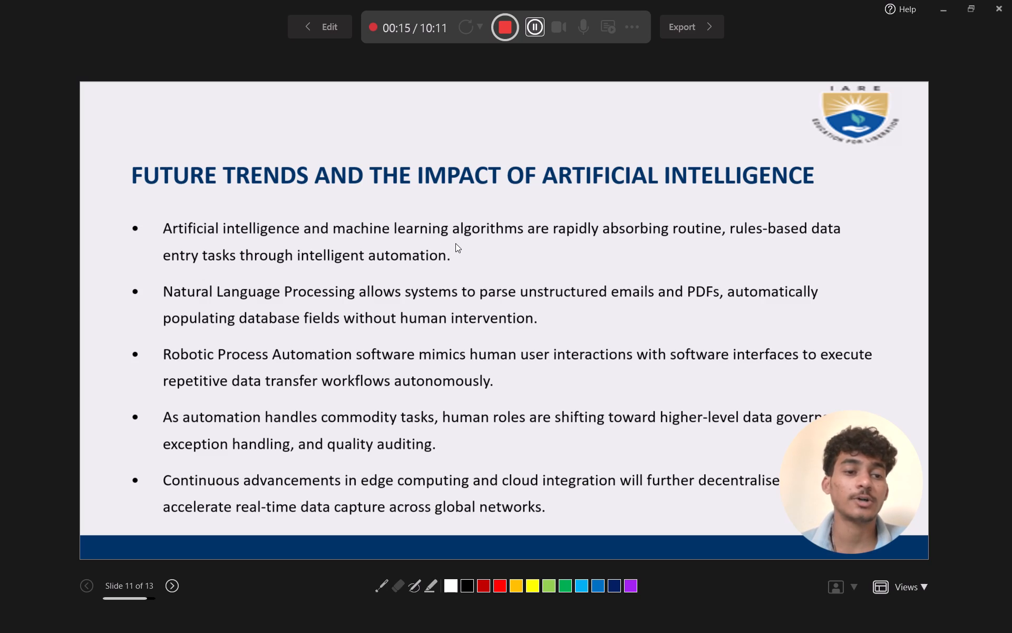
{"action": "key", "text": "Right"}
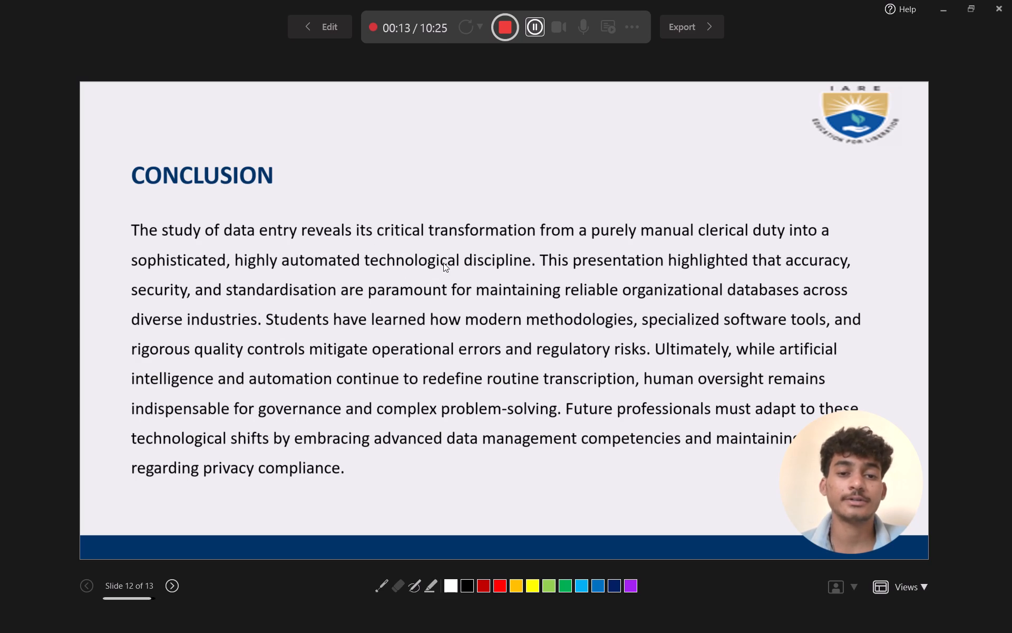
{"action": "key", "text": "Right"}
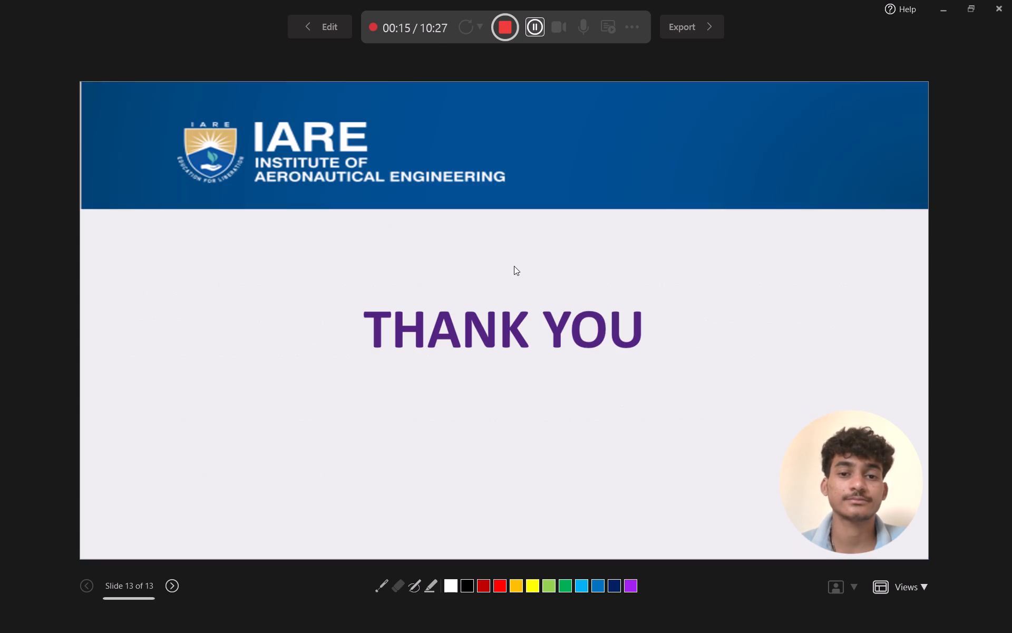
{"action": "left_click", "coordinate": [501, 24]}
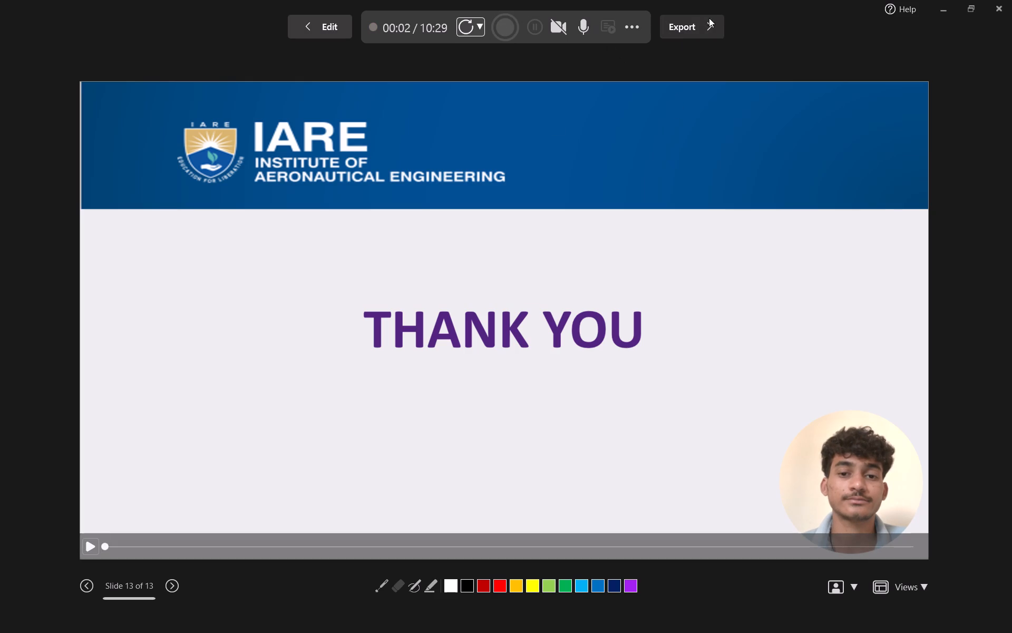
Export the recorded presentation as a Full HD (1080p) MP4 video to Downloads, keeping the suggested file name.
{"action": "left_click", "coordinate": [689, 26]}
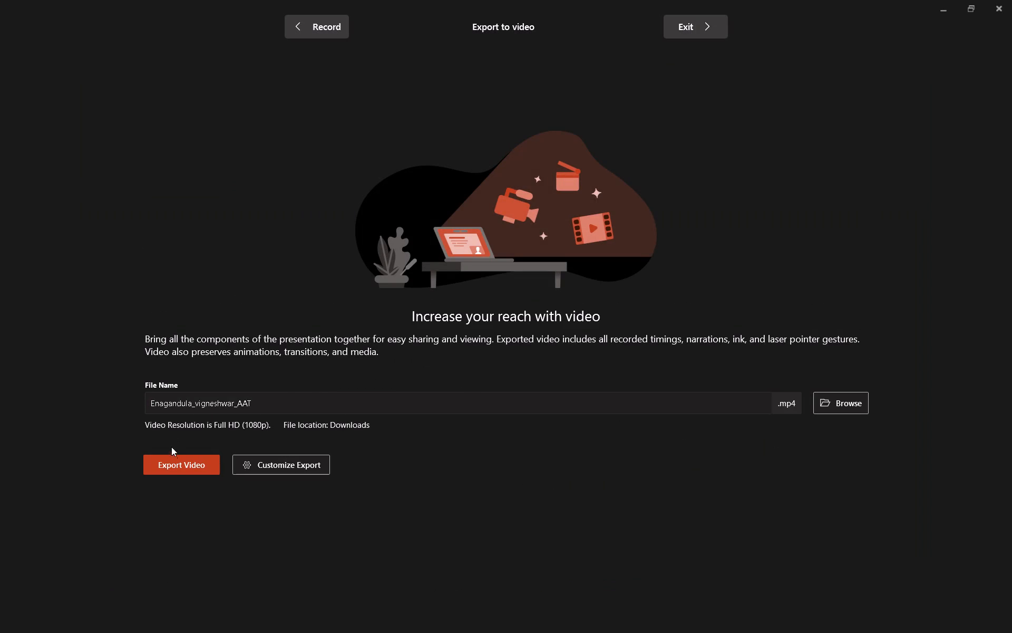
{"action": "left_click", "coordinate": [175, 466]}
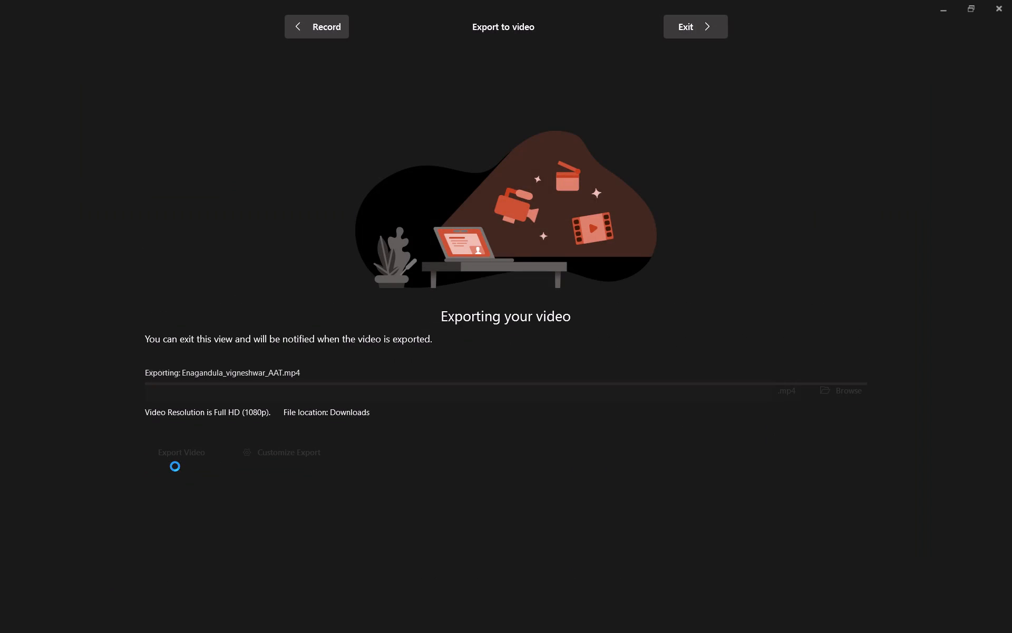
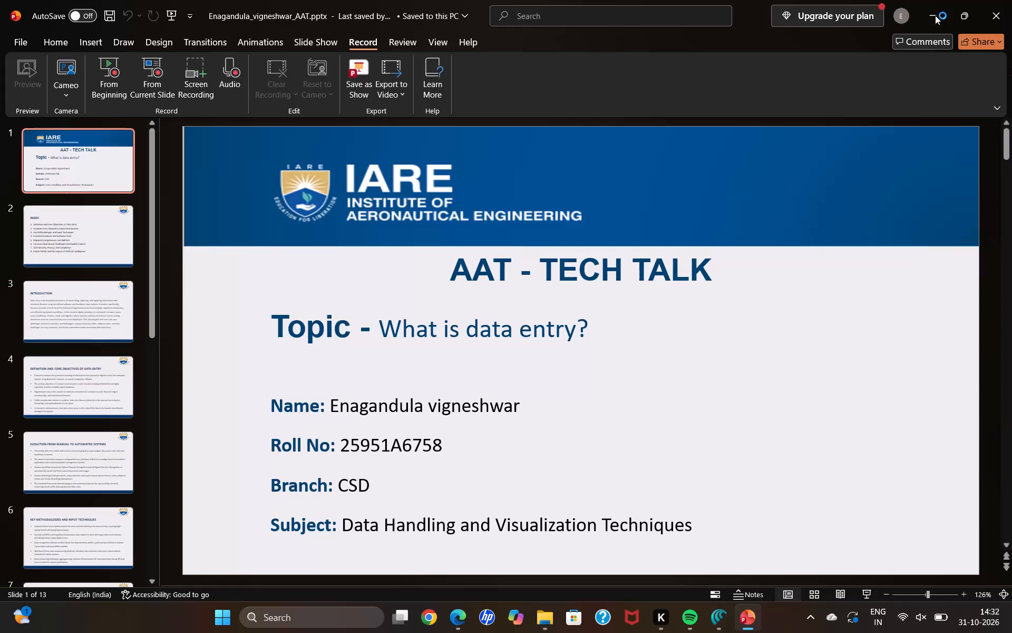
Minimise the open presentation and browser windows, switch to File Explorer and refresh its Home view to check for the exported video.
{"action": "left_click_drag", "start_coordinate": [955, 22], "coordinate": [938, 18]}
{"action": "left_click", "coordinate": [938, 18]}
{"action": "left_click", "coordinate": [930, 64]}
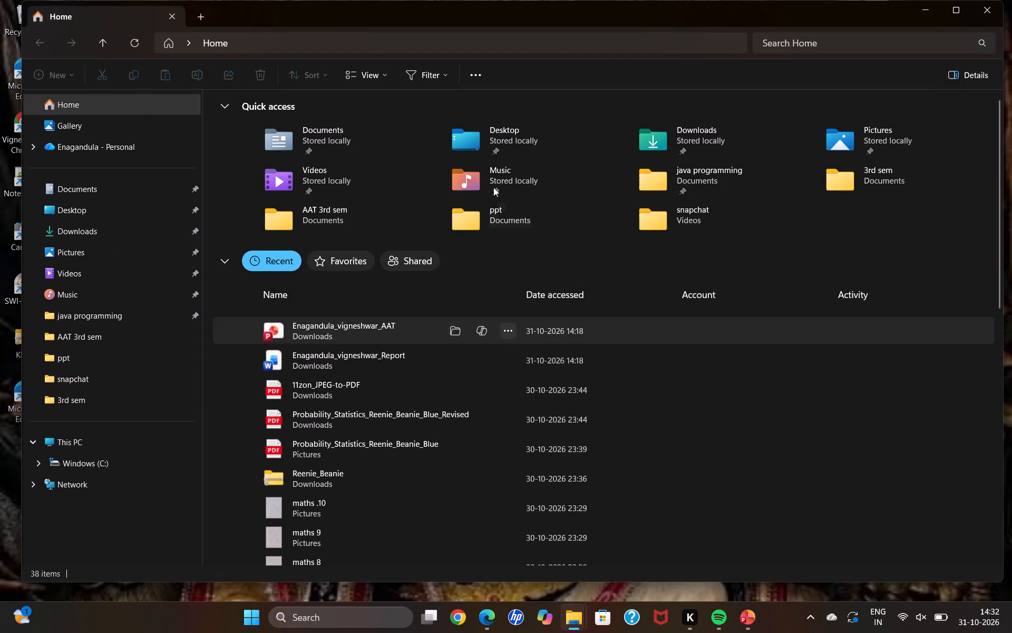
{"action": "left_click", "coordinate": [145, 48]}
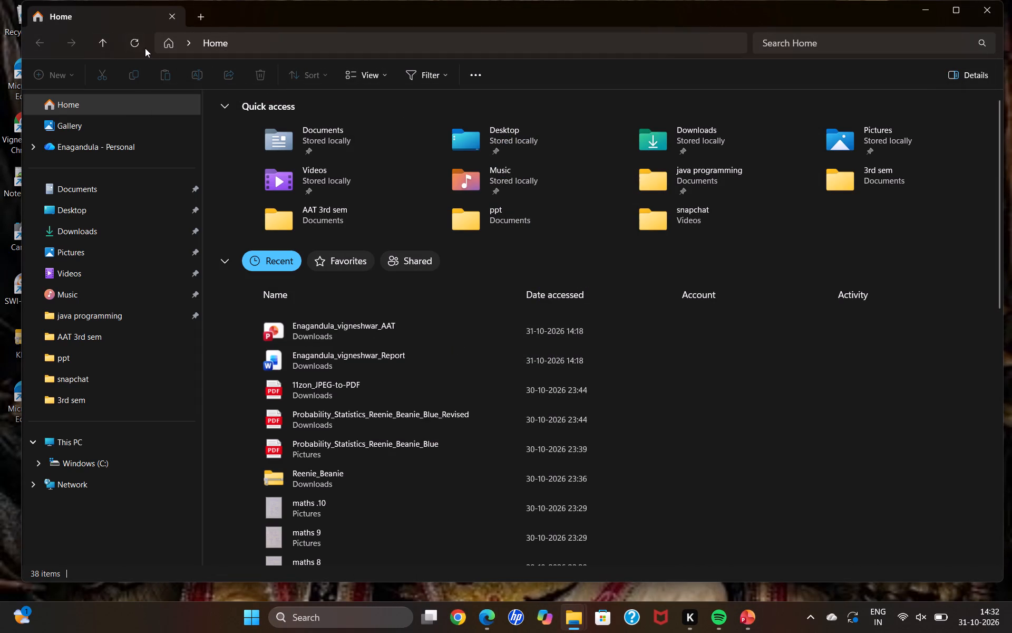
{"action": "triple_click", "coordinate": [138, 45]}
{"action": "triple_click", "coordinate": [138, 45]}
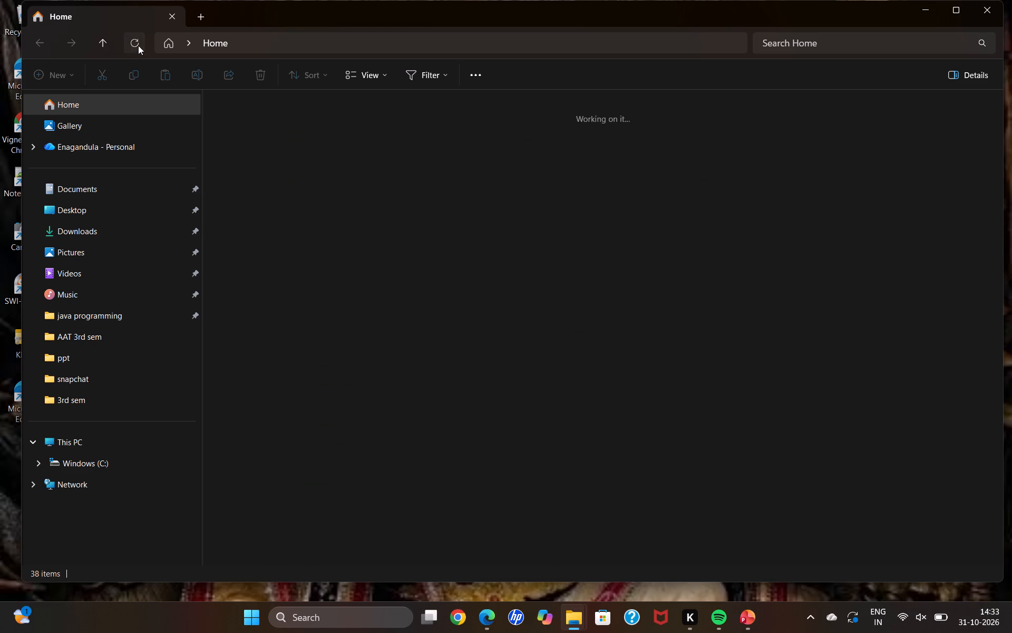
{"action": "scroll", "coordinate": [508, 283], "scroll_direction": "up", "scroll_amount": 3}
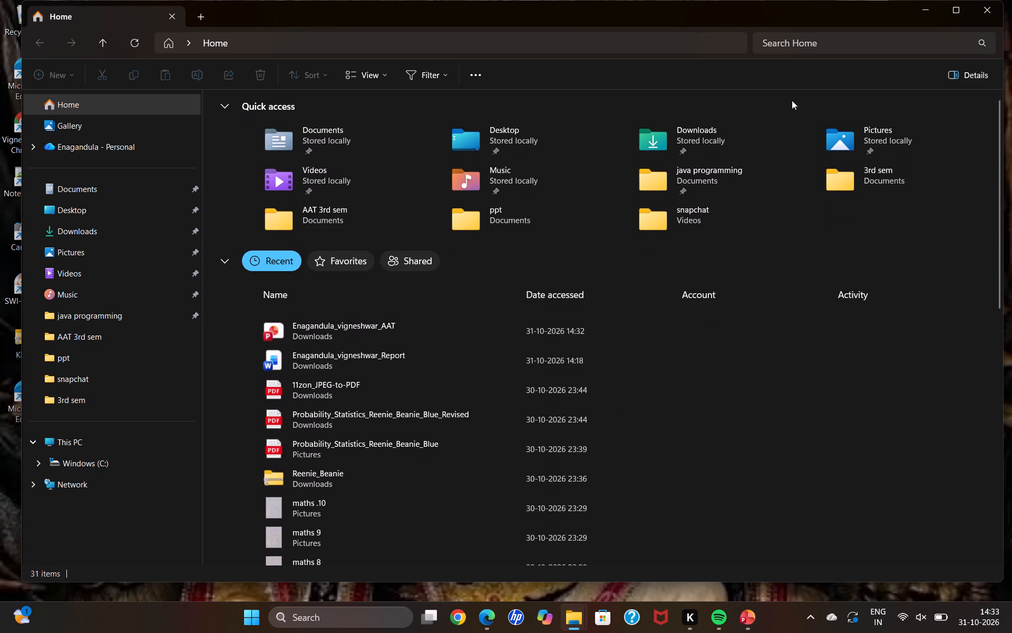
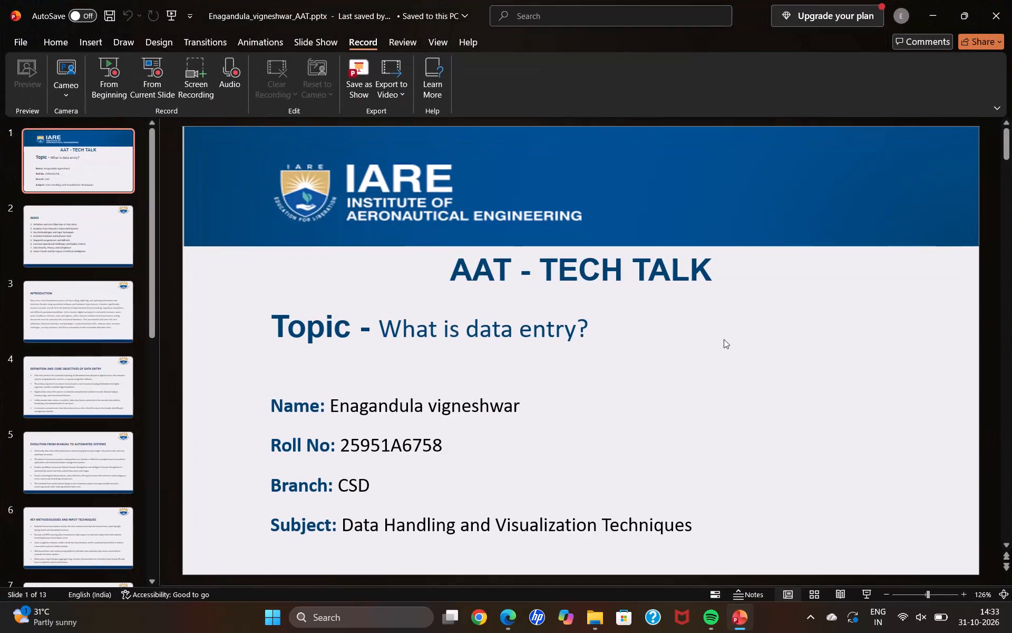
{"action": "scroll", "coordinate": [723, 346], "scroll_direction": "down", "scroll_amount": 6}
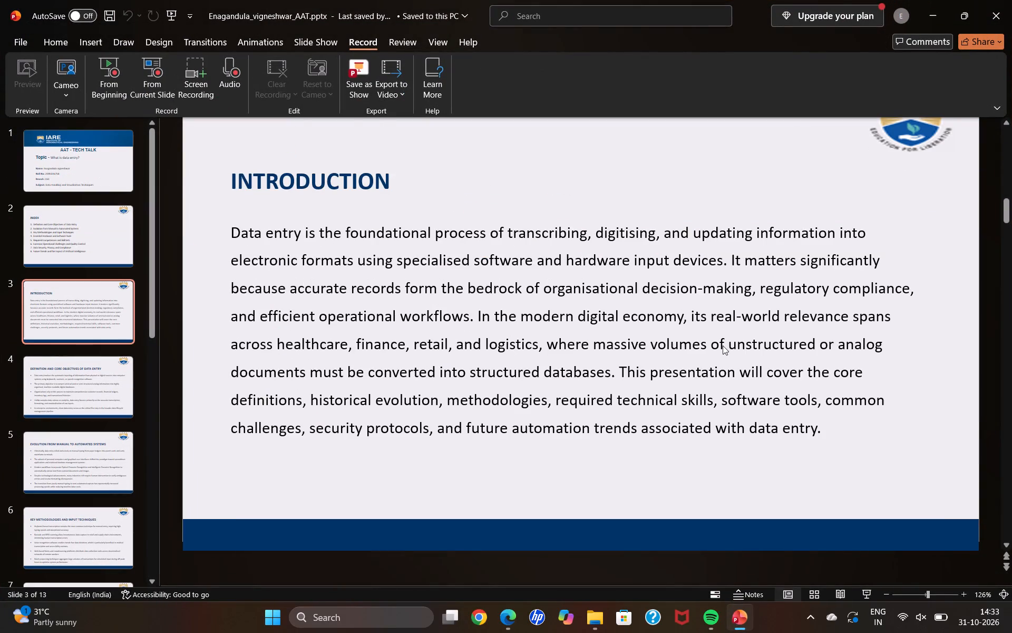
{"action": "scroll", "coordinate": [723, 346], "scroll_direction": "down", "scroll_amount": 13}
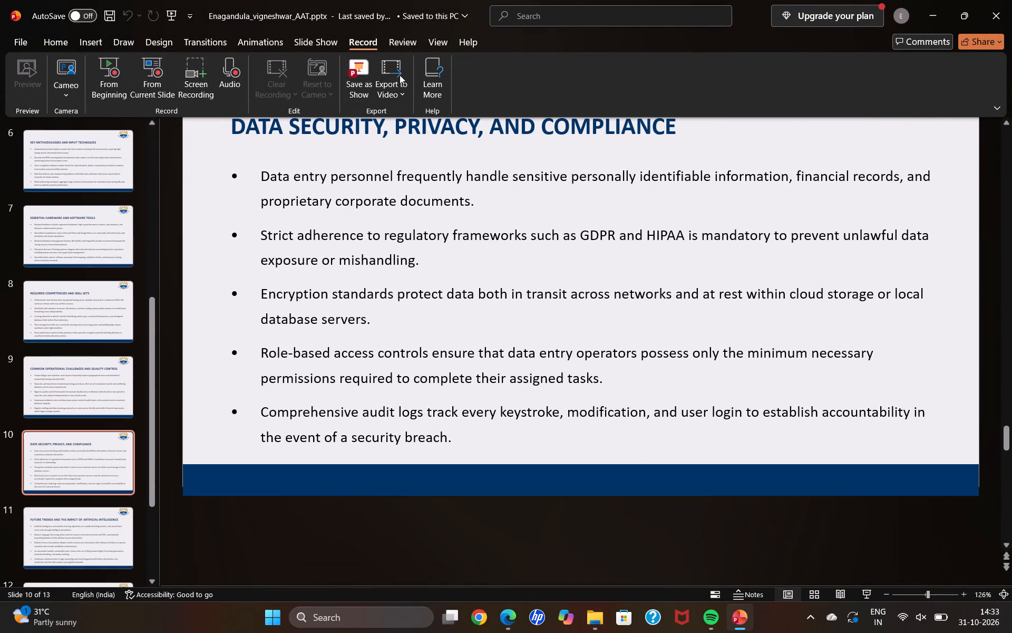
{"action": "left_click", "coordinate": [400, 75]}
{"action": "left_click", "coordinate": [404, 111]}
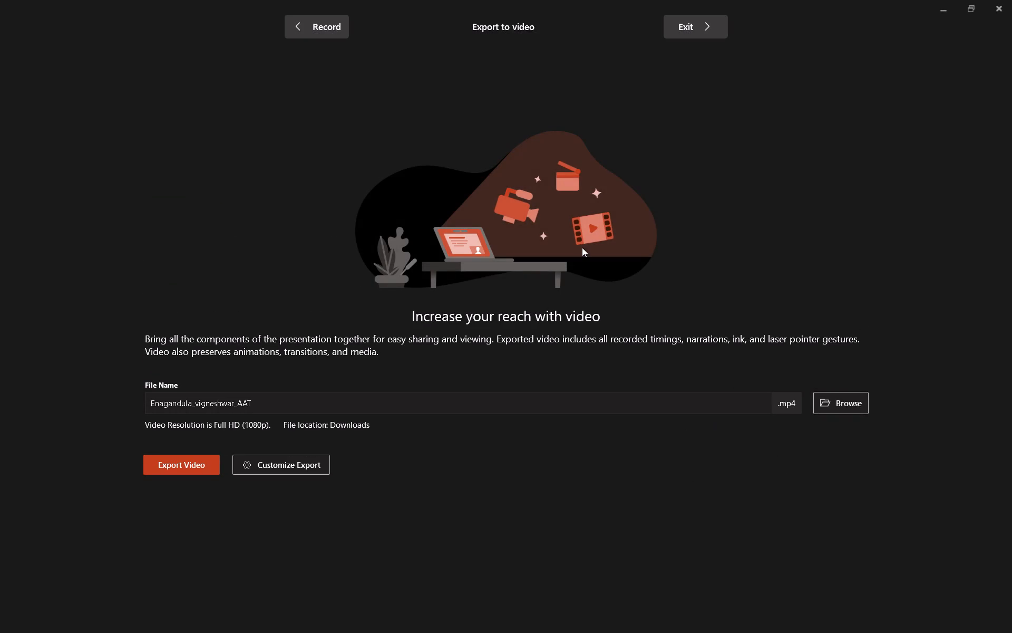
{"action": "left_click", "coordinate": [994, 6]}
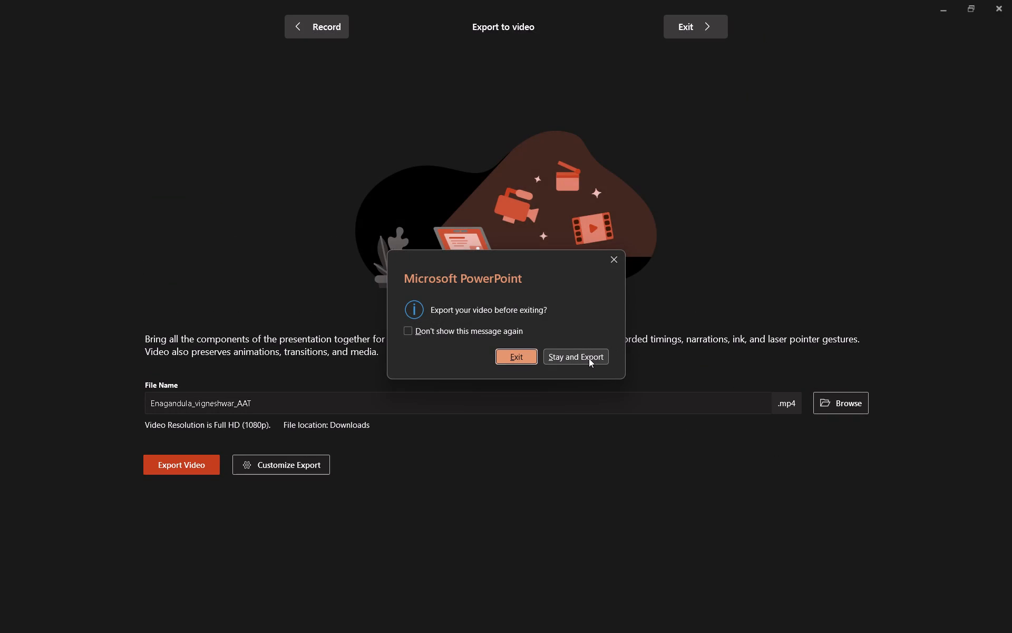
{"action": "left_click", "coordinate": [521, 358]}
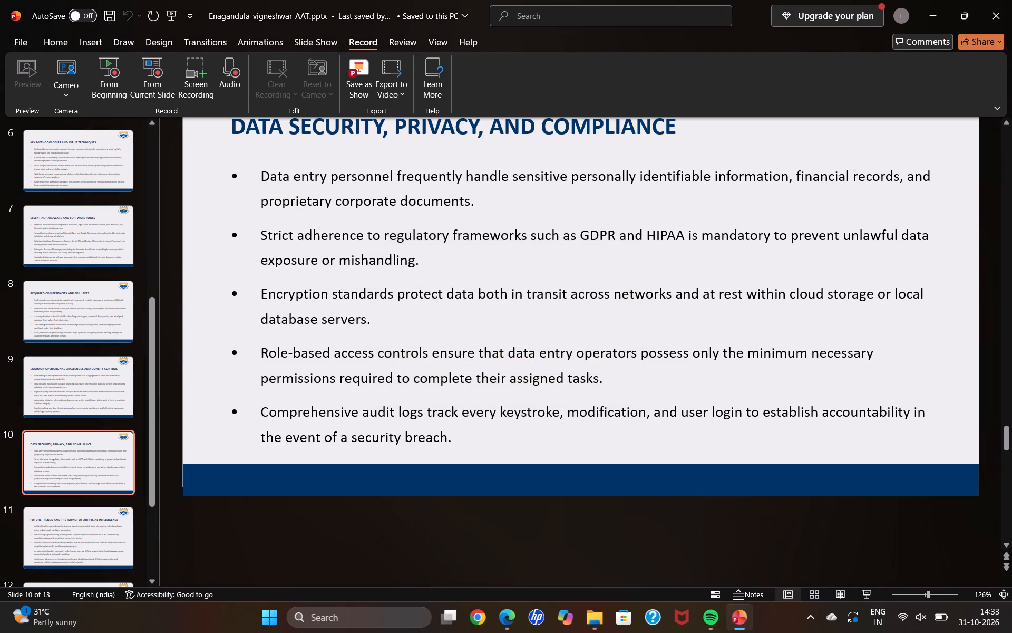
Open the recording view from the current slide, go back to slide 1 and dismiss the HP Enhanced Lighting notification.
{"action": "scroll", "coordinate": [122, 307], "scroll_direction": "up", "scroll_amount": 12}
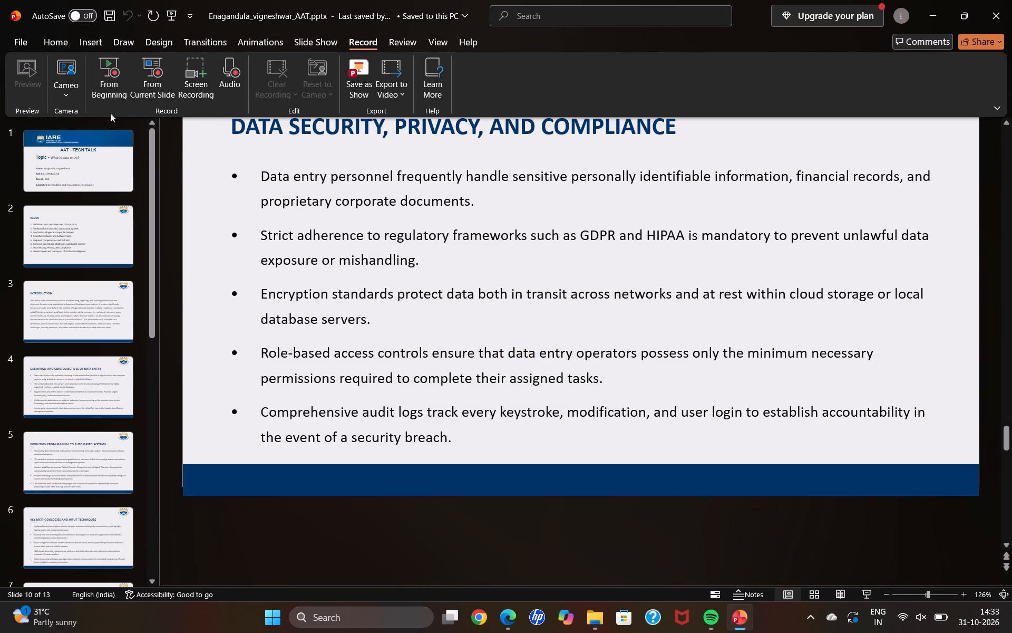
{"action": "left_click", "coordinate": [149, 90]}
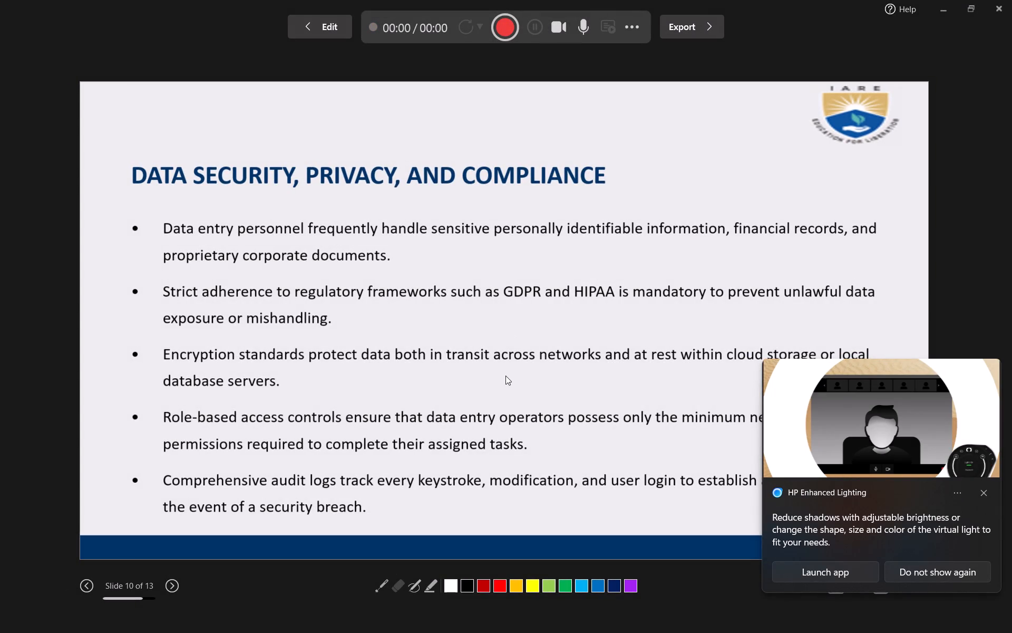
{"action": "key", "text": "Right"}
{"action": "key", "text": "Left"}
{"action": "key", "text": "Left"}
{"action": "key", "text": "Left"}
{"action": "key", "text": "Left"}
{"action": "key", "text": "Left"}
{"action": "key", "text": "Left"}
{"action": "key", "text": "Left"}
{"action": "key", "text": "Left"}
{"action": "key", "text": "Left"}
{"action": "key", "text": "Left"}
{"action": "key", "text": "Left"}
{"action": "key", "text": "Left"}
{"action": "key", "text": "Left"}
{"action": "key", "text": "Left"}
{"action": "key", "text": "Left"}
{"action": "key", "text": "Left"}
{"action": "key", "text": "Left"}
{"action": "key", "text": "Left"}
{"action": "key", "text": "Left"}
{"action": "key", "text": "Left"}
{"action": "key", "text": "Left"}
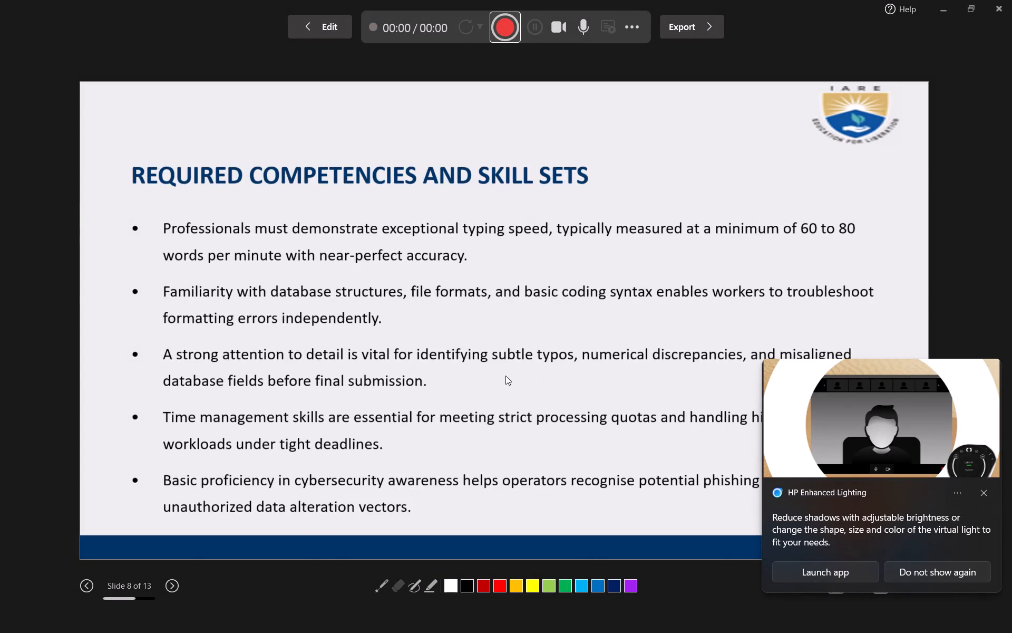
{"action": "key", "text": "Left"}
{"action": "key", "text": "Left"}
{"action": "key", "text": "Left"}
{"action": "key", "text": "Left"}
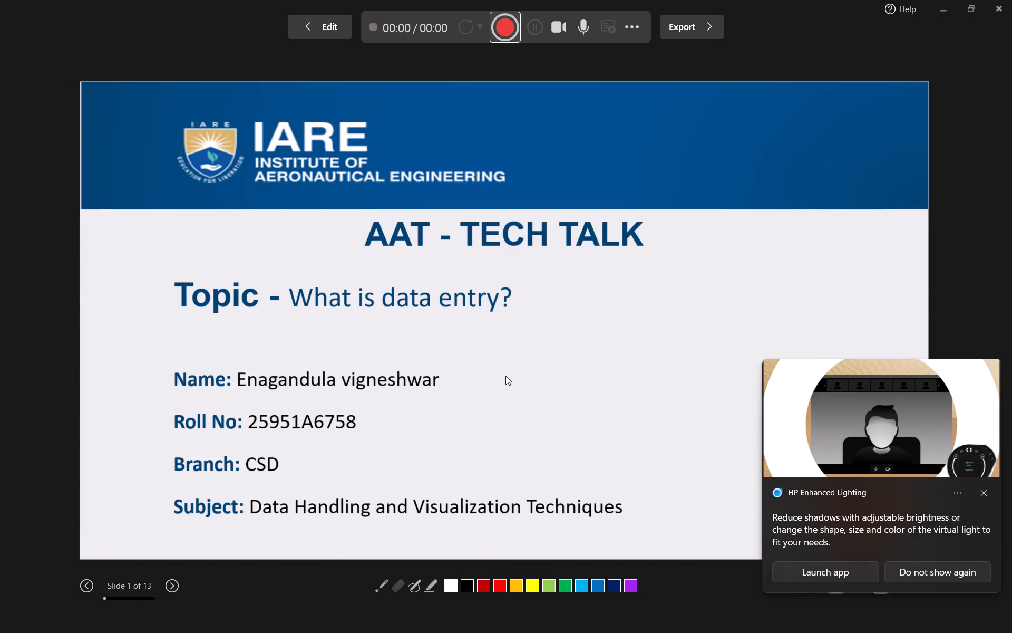
{"action": "key", "text": "Left"}
{"action": "key", "text": "Left"}
{"action": "key", "text": "Left"}
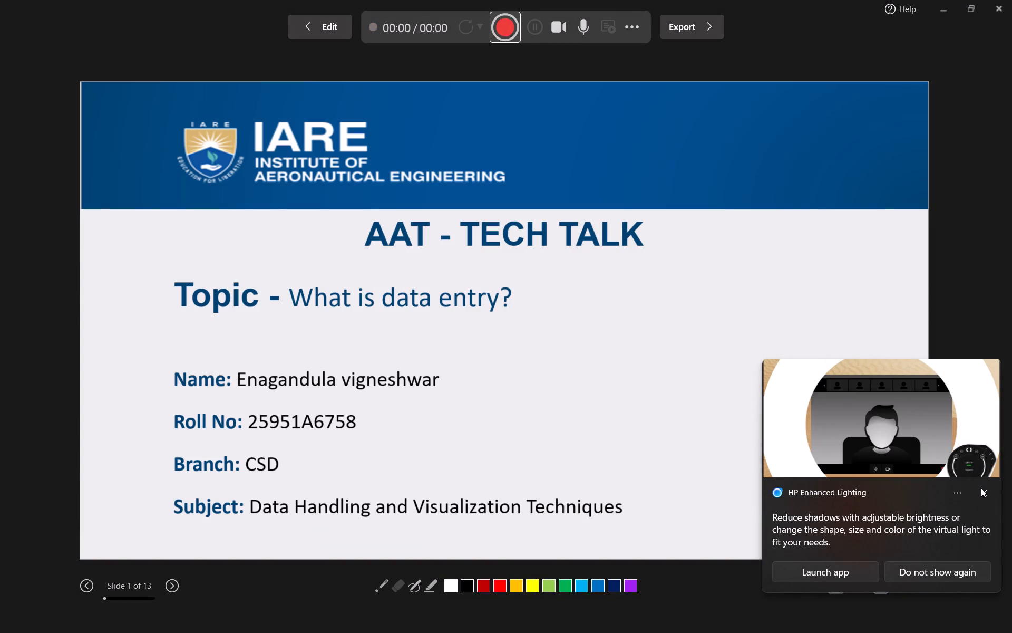
{"action": "left_click", "coordinate": [984, 490]}
Page through the slides with the camera feed overlaid to check their layout, and return to slide 1.
{"action": "key", "text": "Right"}
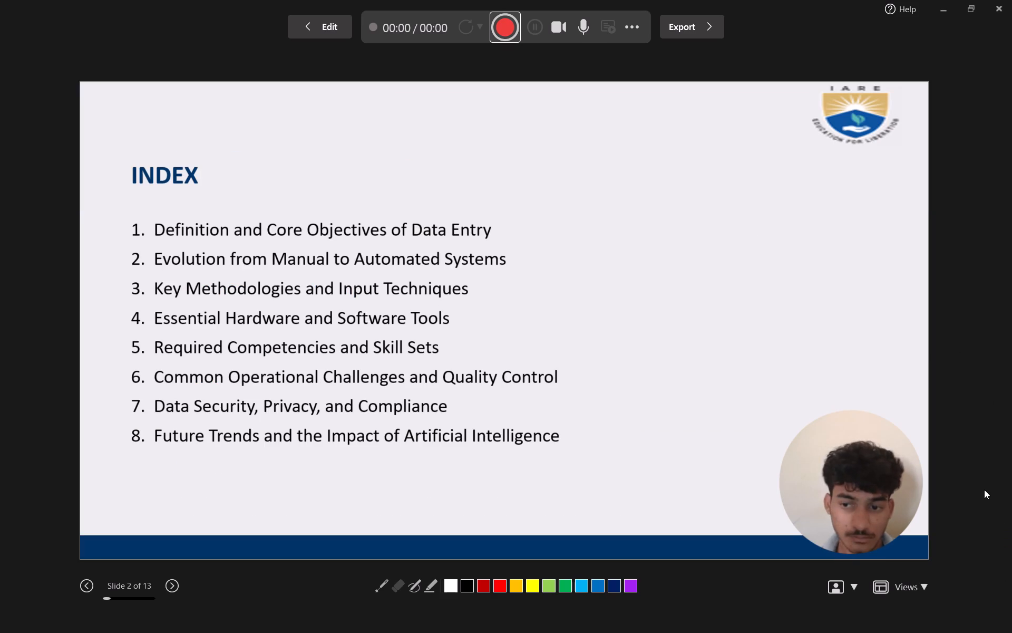
{"action": "key", "text": "Right"}
{"action": "key", "text": "Right"}
{"action": "key", "text": "Right"}
{"action": "key", "text": "Right"}
{"action": "key", "text": "Right"}
{"action": "key", "text": "Right"}
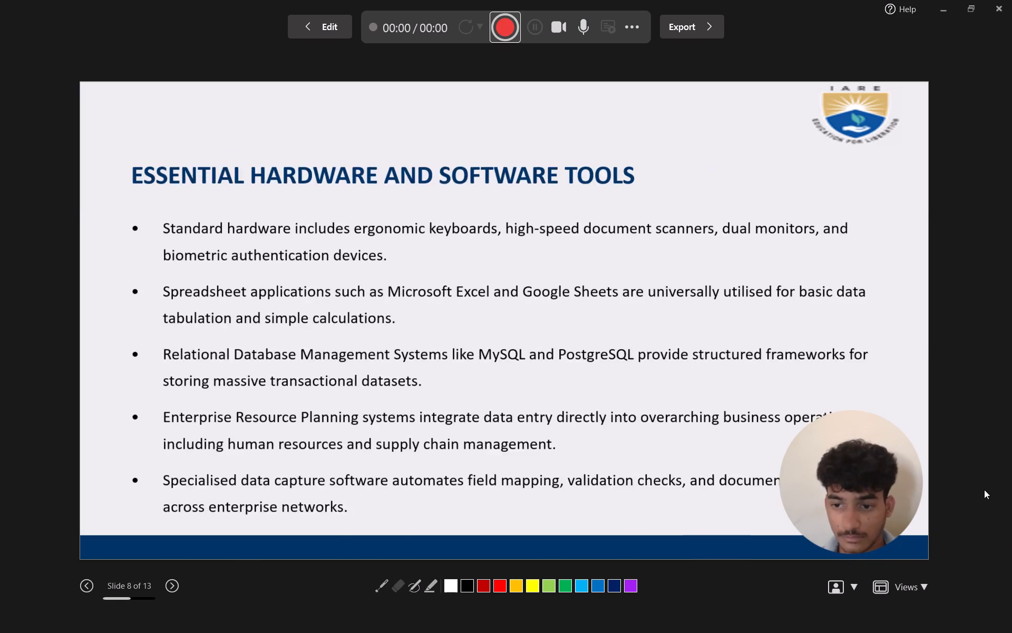
{"action": "key", "text": "Right"}
{"action": "key", "text": "Right"}
{"action": "key", "text": "Left"}
{"action": "key", "text": "Left"}
{"action": "key", "text": "Left"}
{"action": "key", "text": "Left"}
{"action": "key", "text": "Left"}
{"action": "key", "text": "Left"}
{"action": "key", "text": "Left"}
{"action": "key", "text": "Left"}
{"action": "key", "text": "Left"}
{"action": "key", "text": "Left"}
{"action": "key", "text": "Left"}
{"action": "key", "text": "Left"}
{"action": "key", "text": "Left"}
{"action": "key", "text": "Left"}
{"action": "key", "text": "Left"}
{"action": "key", "text": "Left"}
{"action": "key", "text": "Left"}
{"action": "key", "text": "Left"}
{"action": "key", "text": "Left"}
{"action": "key", "text": "Left"}
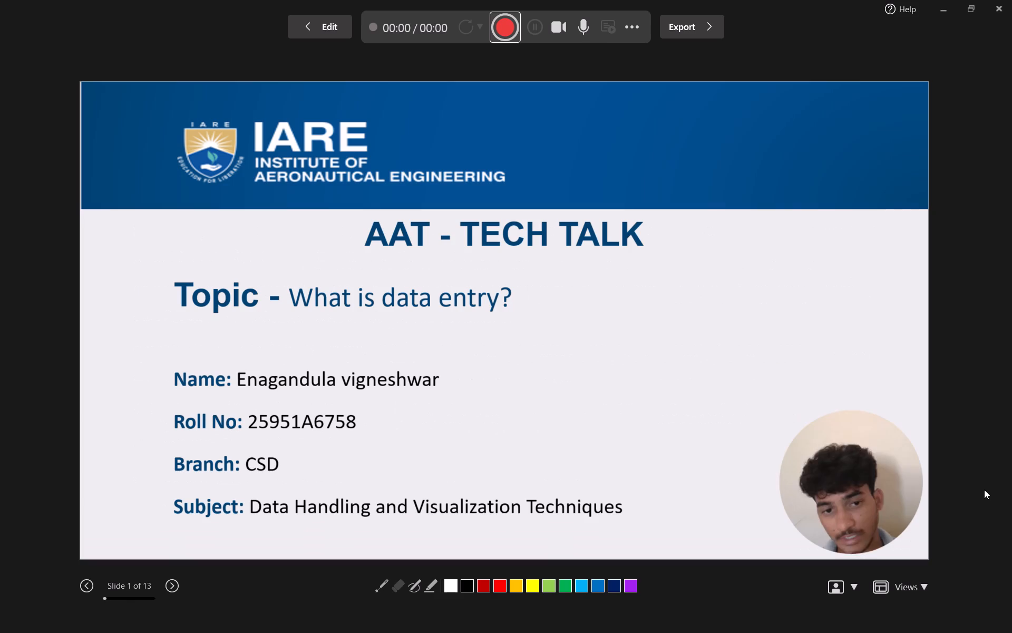
Set the camera feed to Blur Background, comparing it with Show Background.
{"action": "left_click", "coordinate": [843, 582]}
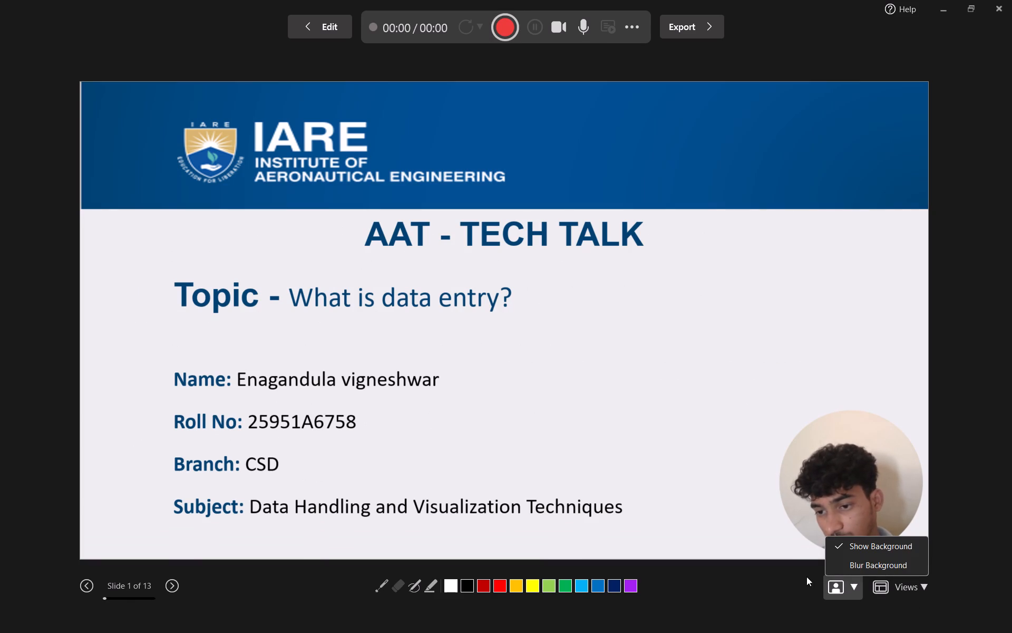
{"action": "left_click", "coordinate": [860, 564]}
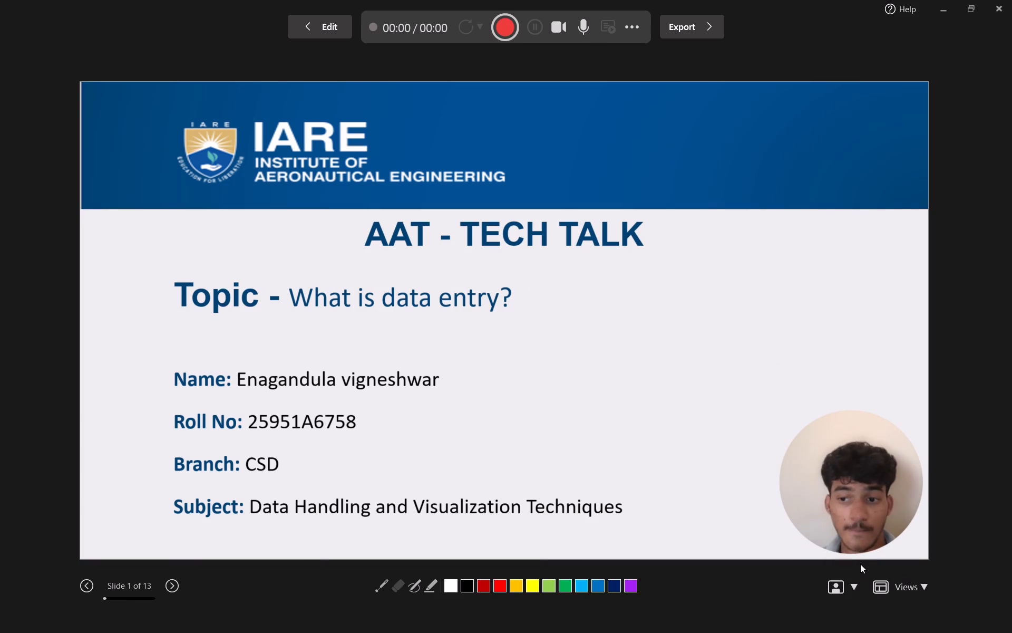
{"action": "left_click", "coordinate": [840, 589]}
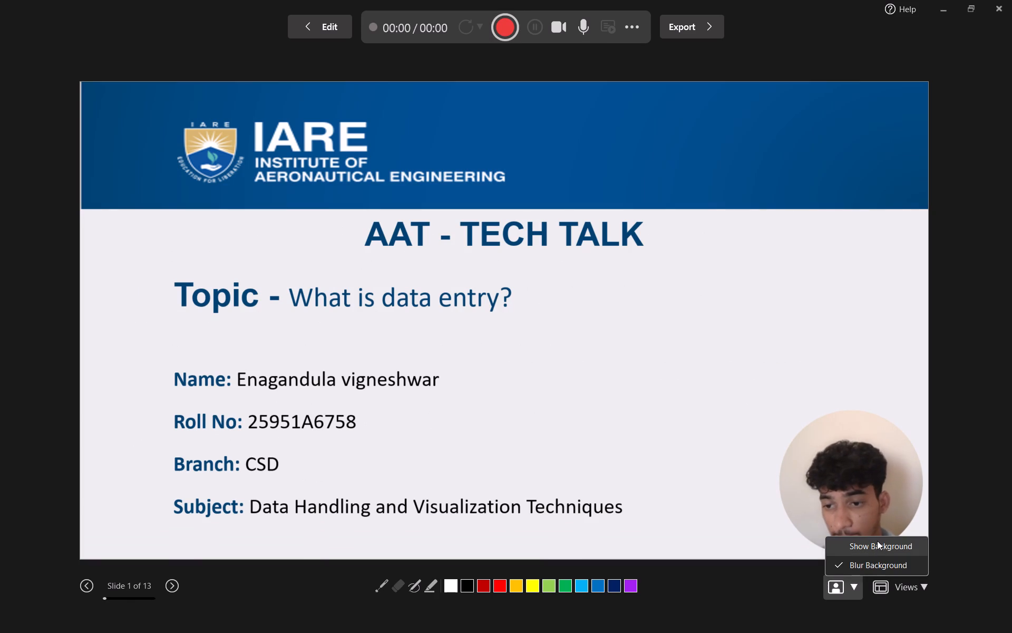
{"action": "left_click", "coordinate": [877, 541]}
{"action": "left_click", "coordinate": [849, 593]}
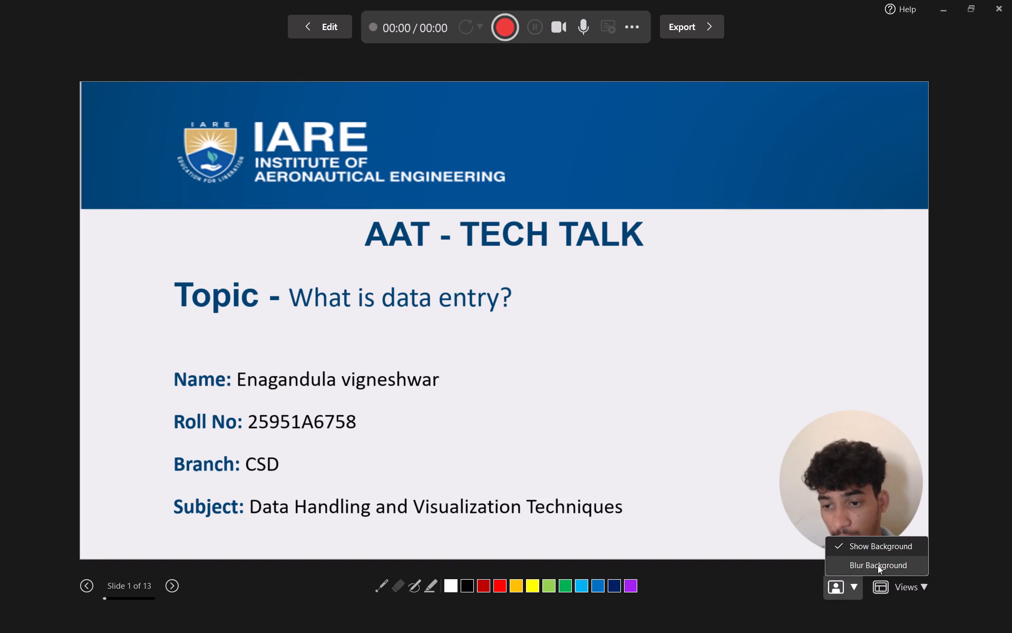
{"action": "left_click", "coordinate": [878, 564]}
{"action": "left_click_drag", "start_coordinate": [833, 611], "coordinate": [836, 605]}
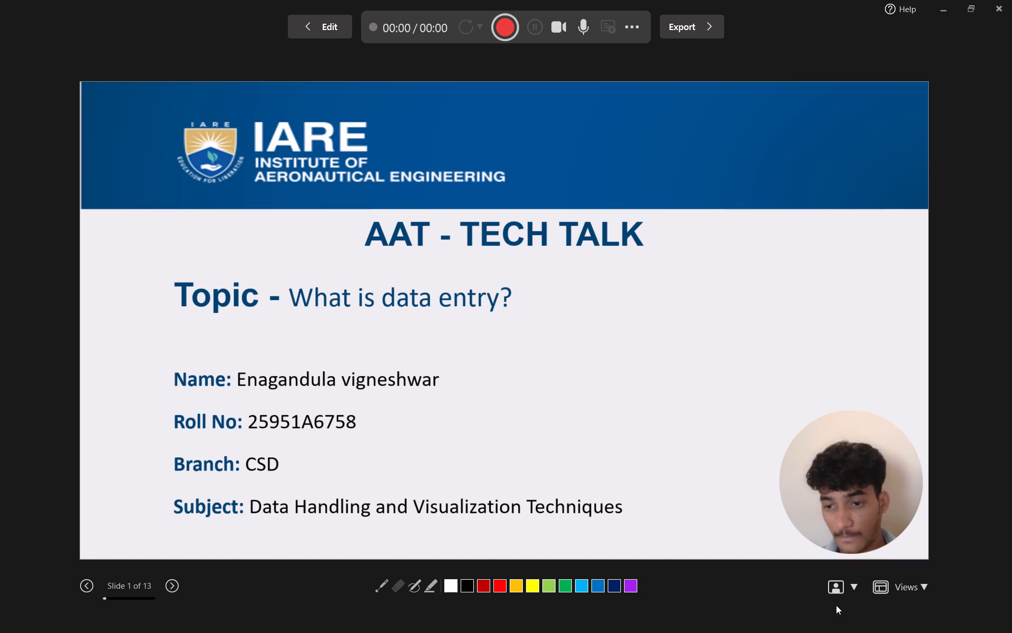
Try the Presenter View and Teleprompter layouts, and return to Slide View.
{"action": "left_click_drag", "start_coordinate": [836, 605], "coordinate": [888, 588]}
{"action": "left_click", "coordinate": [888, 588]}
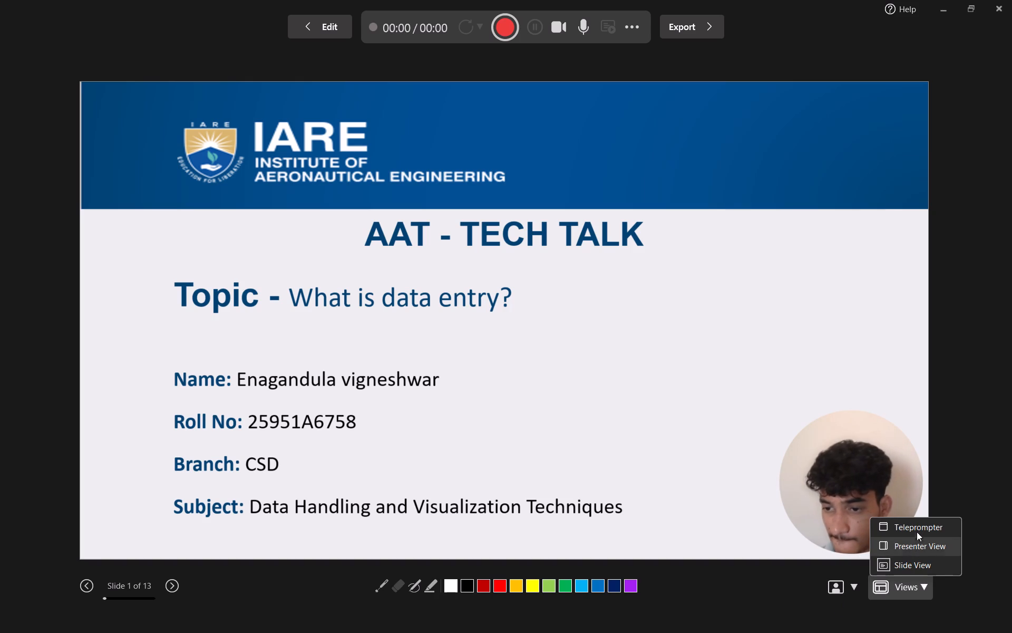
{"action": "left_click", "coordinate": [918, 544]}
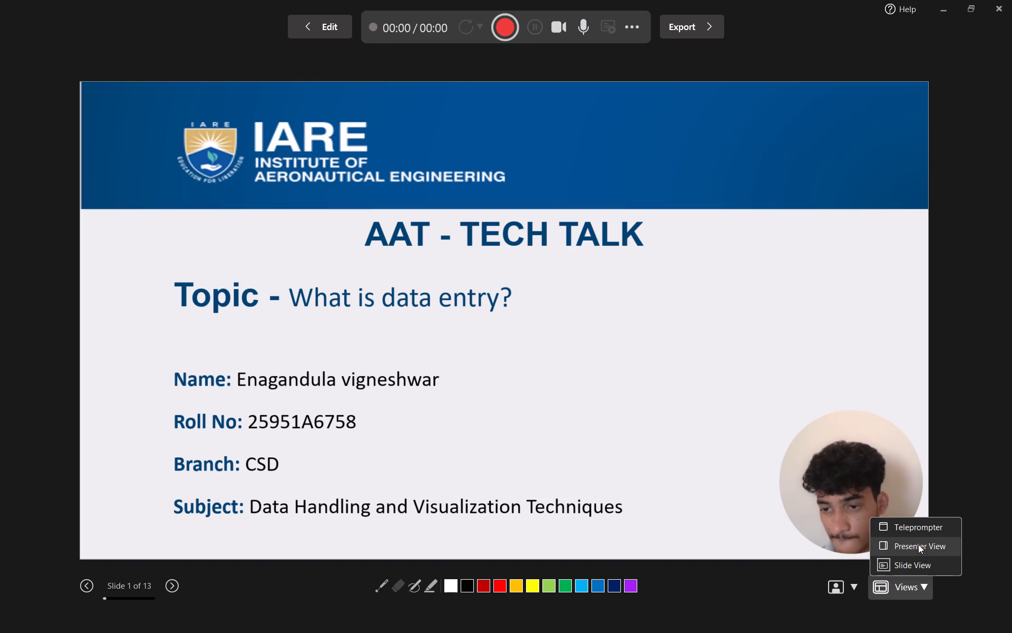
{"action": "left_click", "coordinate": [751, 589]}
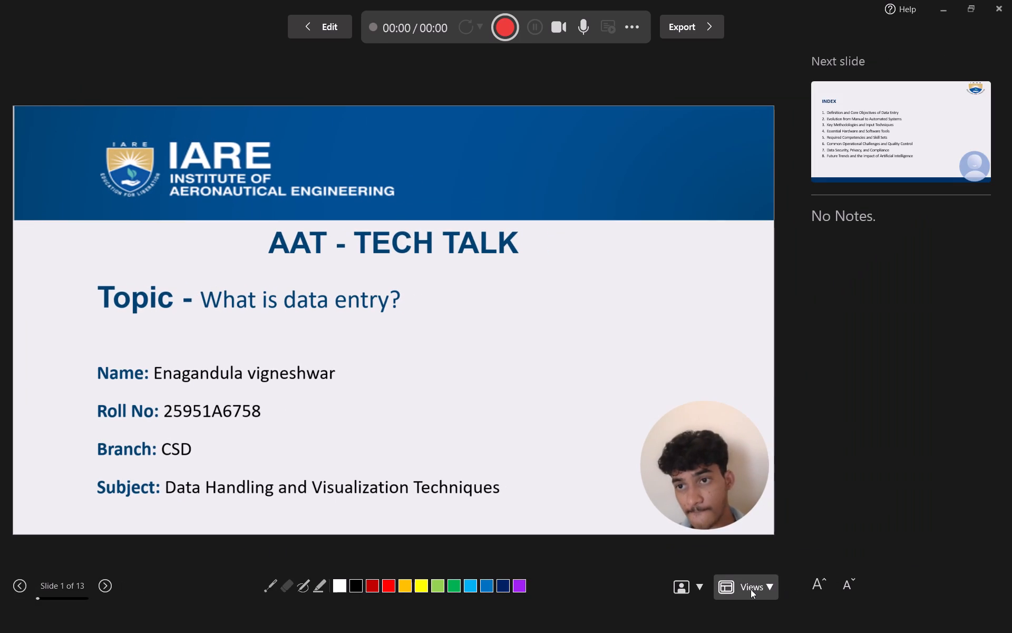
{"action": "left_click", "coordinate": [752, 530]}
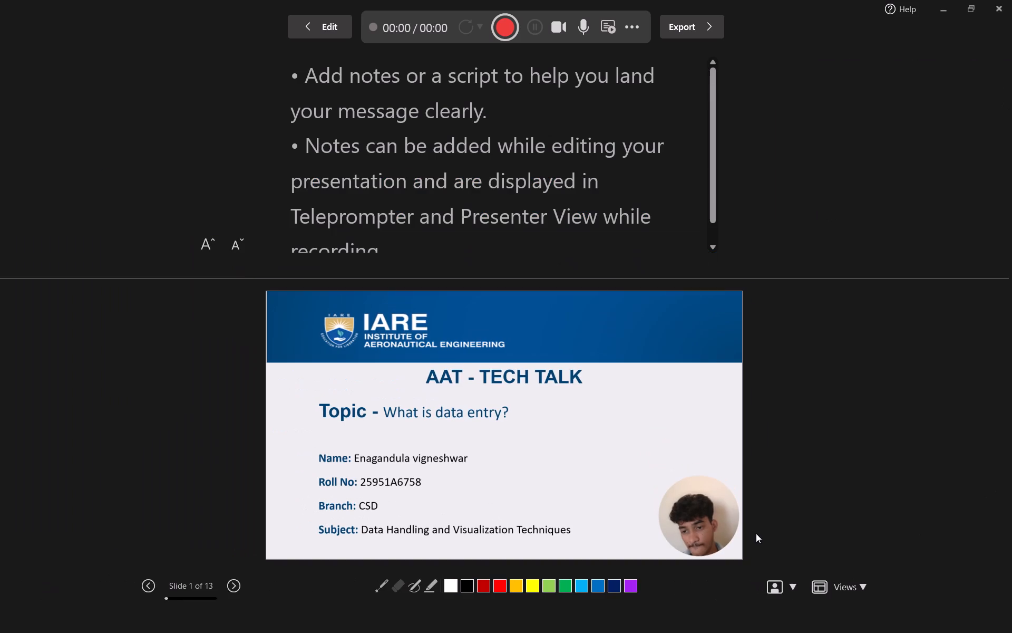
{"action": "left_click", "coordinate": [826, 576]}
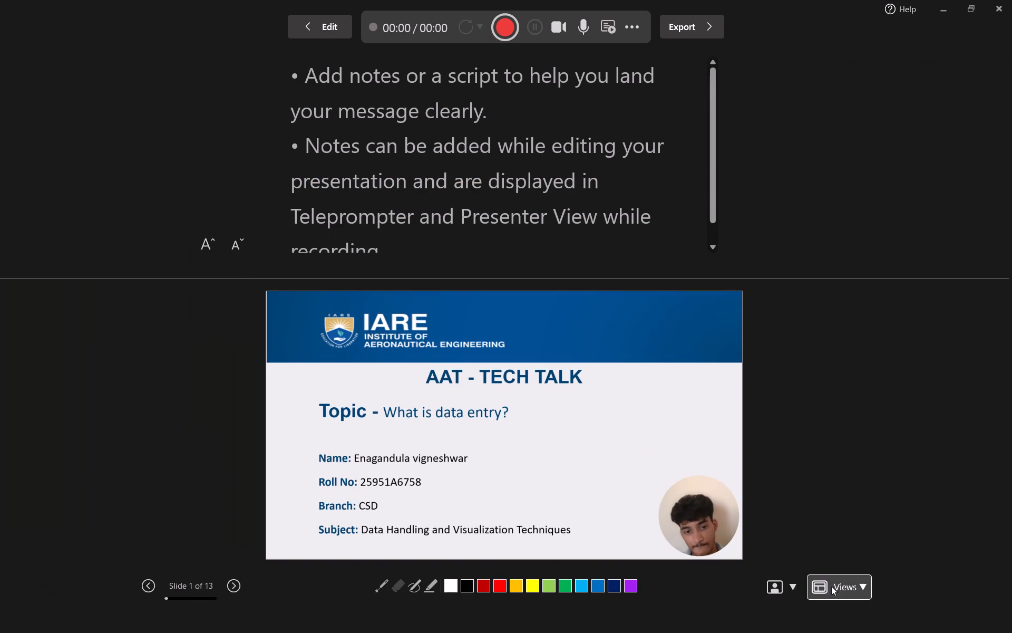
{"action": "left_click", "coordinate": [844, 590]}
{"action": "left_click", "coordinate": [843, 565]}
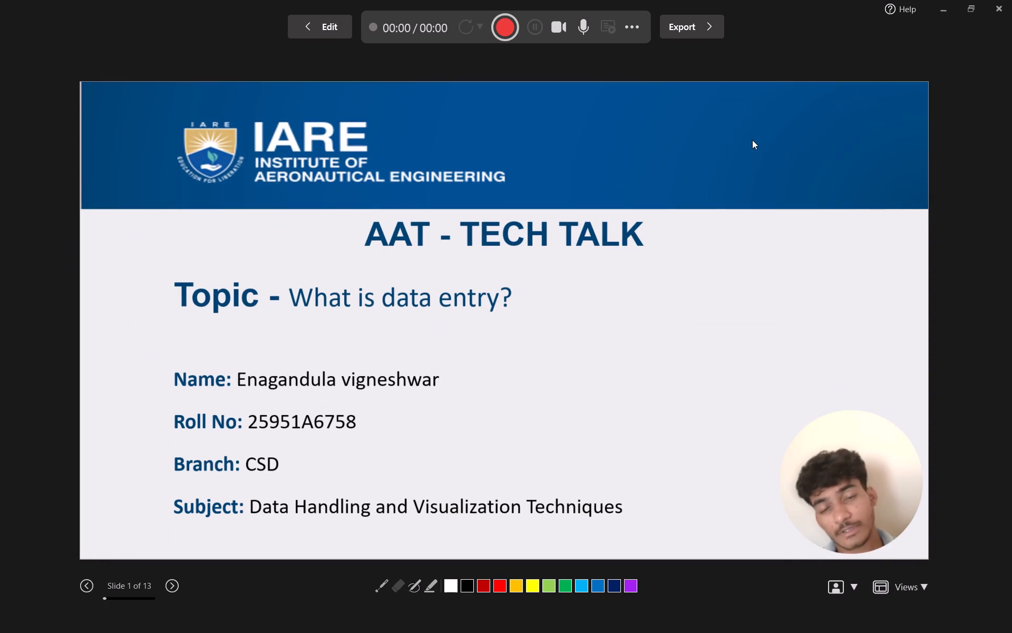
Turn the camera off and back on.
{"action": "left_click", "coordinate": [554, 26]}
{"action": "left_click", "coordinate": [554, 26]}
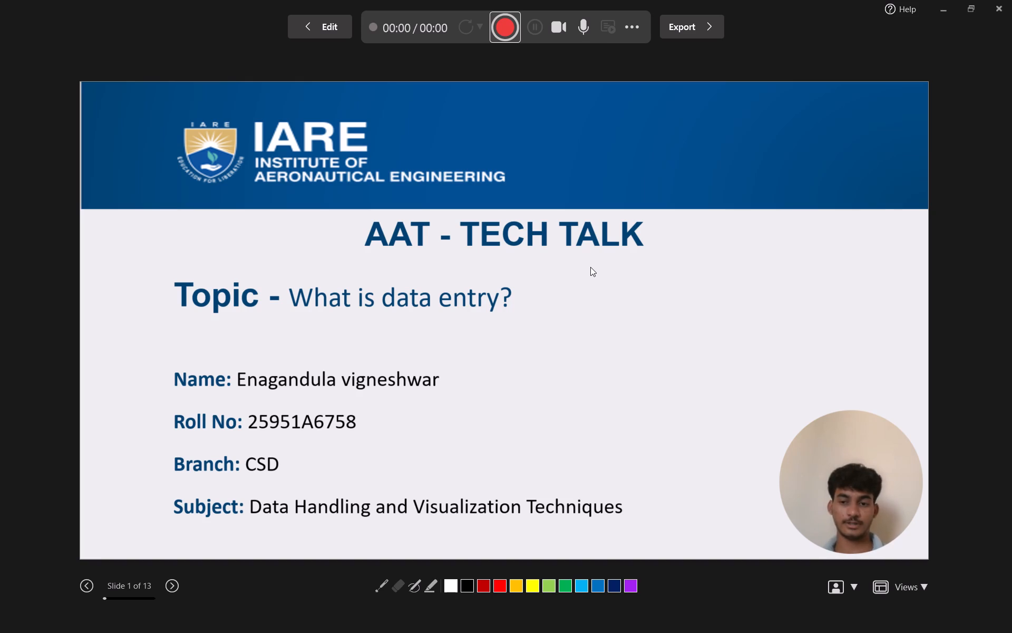
Preview the slides from the title through Essential Hardware and Software Tools, and return to slide 1.
{"action": "key", "text": "Right"}
{"action": "key", "text": "Right"}
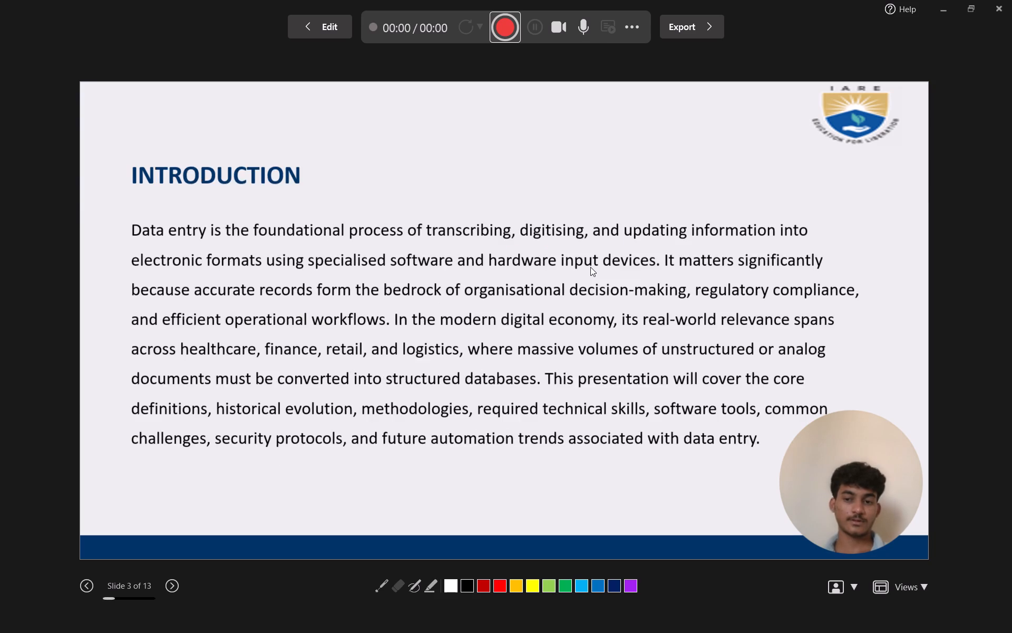
{"action": "key", "text": "Right"}
{"action": "key", "text": "Right"}
{"action": "key", "text": "Right"}
{"action": "key", "text": "Right"}
{"action": "key", "text": "Right"}
{"action": "key", "text": "Left"}
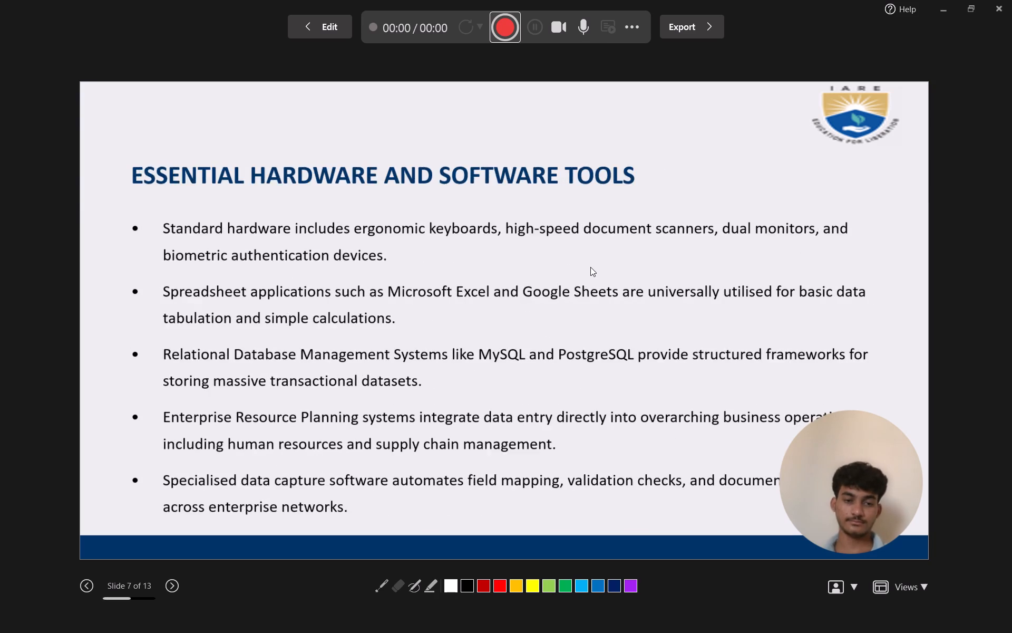
{"action": "key", "text": "Left"}
{"action": "key", "text": "Left"}
{"action": "key", "text": "Left"}
{"action": "key", "text": "Left"}
{"action": "key", "text": "Left"}
{"action": "key", "text": "Left"}
{"action": "key", "text": "Left"}
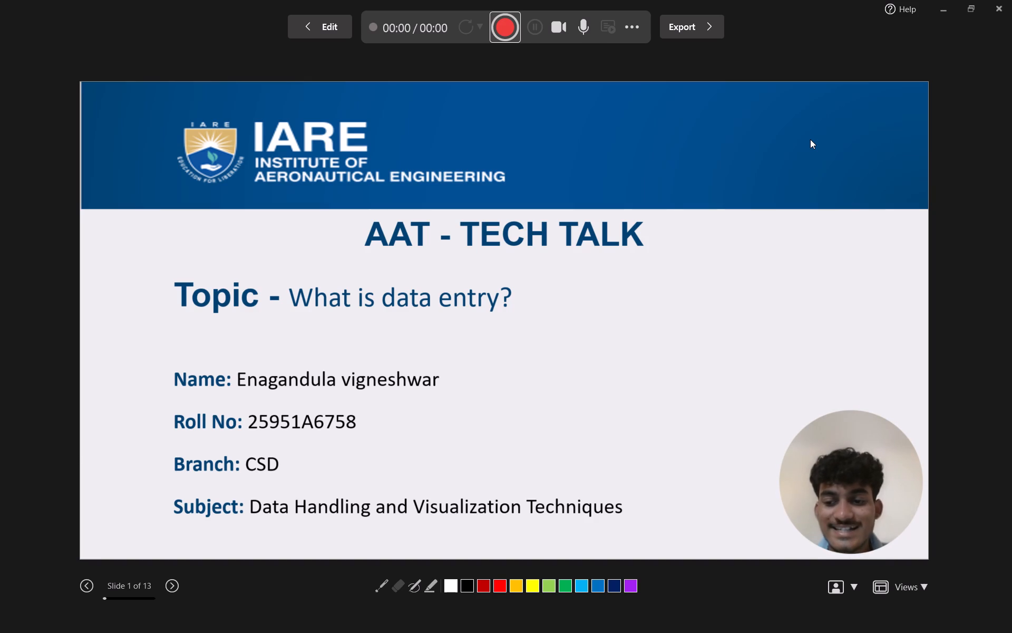
Start recording with the camera on, narrate the title slide and advance to the Index slide.
{"action": "left_click", "coordinate": [505, 29]}
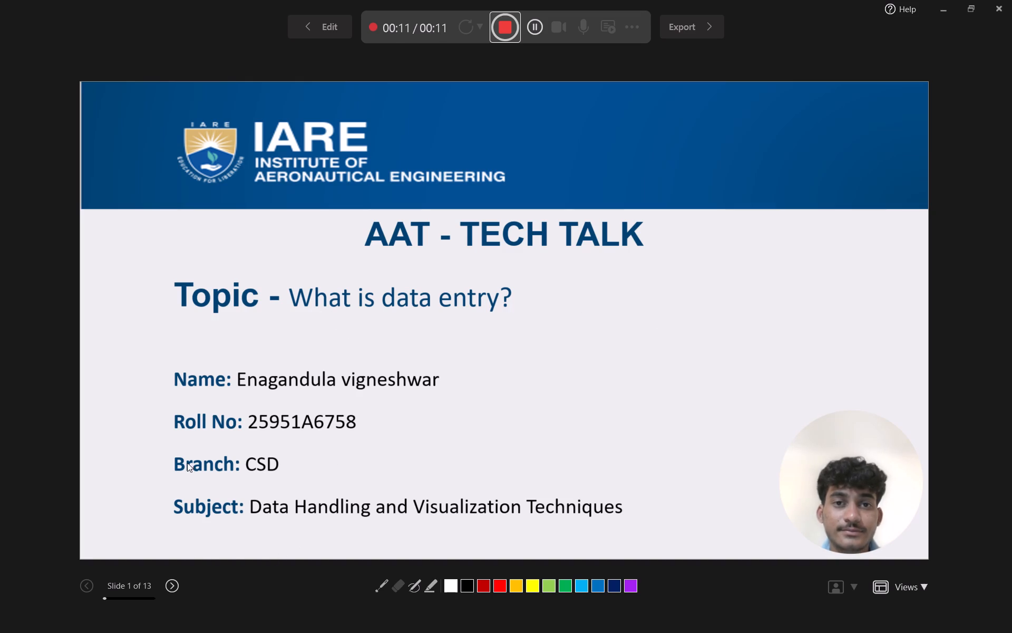
{"action": "key", "text": "Right"}
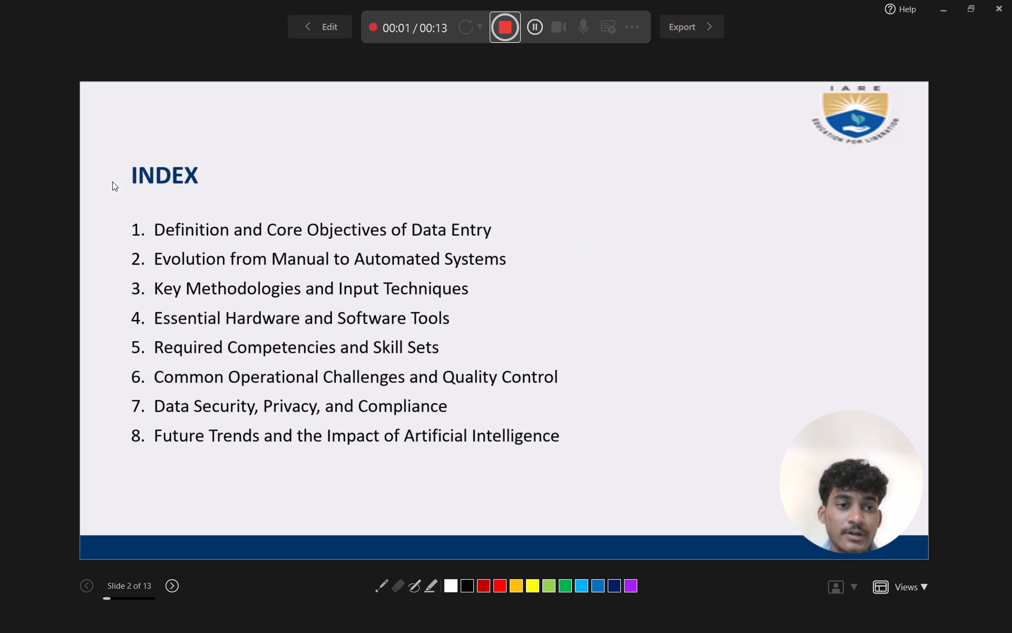
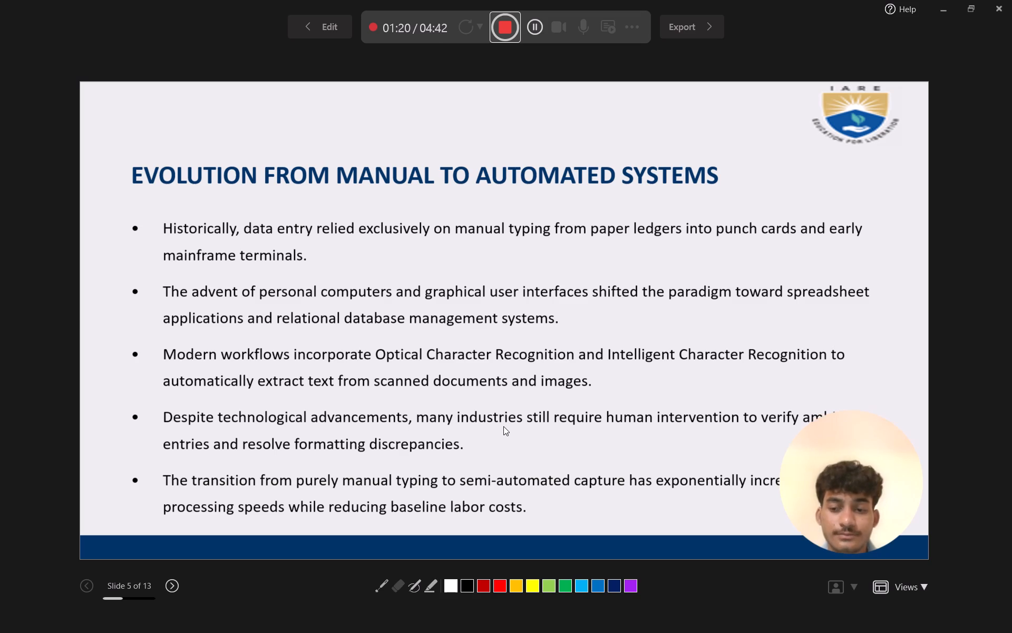
Finish narrating the Evolution from Manual to Automated Systems slide and advance the recording to Key Methodologies and Input Techniques.
{"action": "key", "text": "Right"}
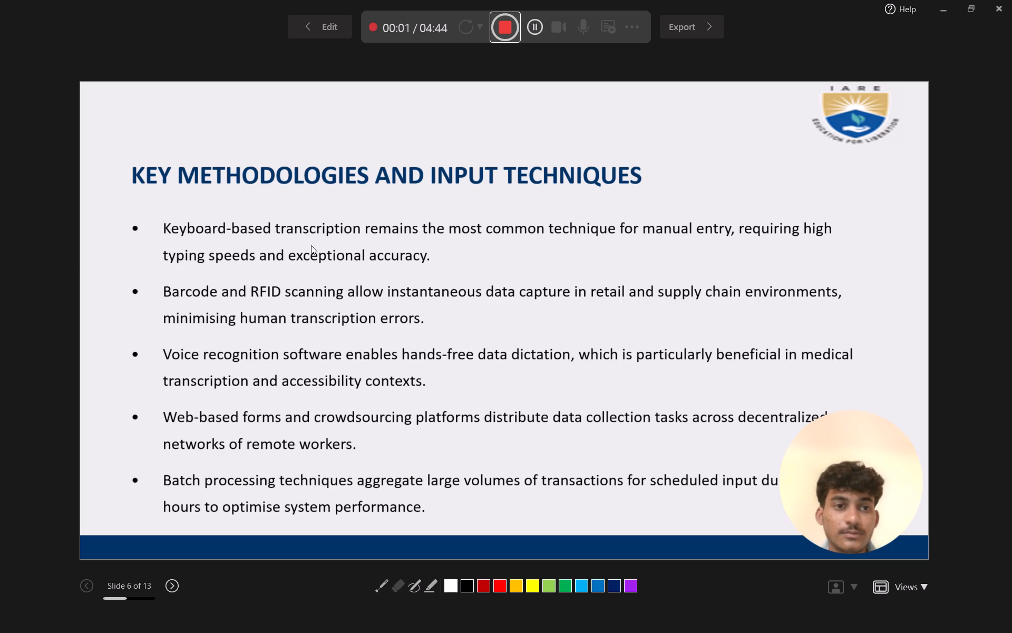
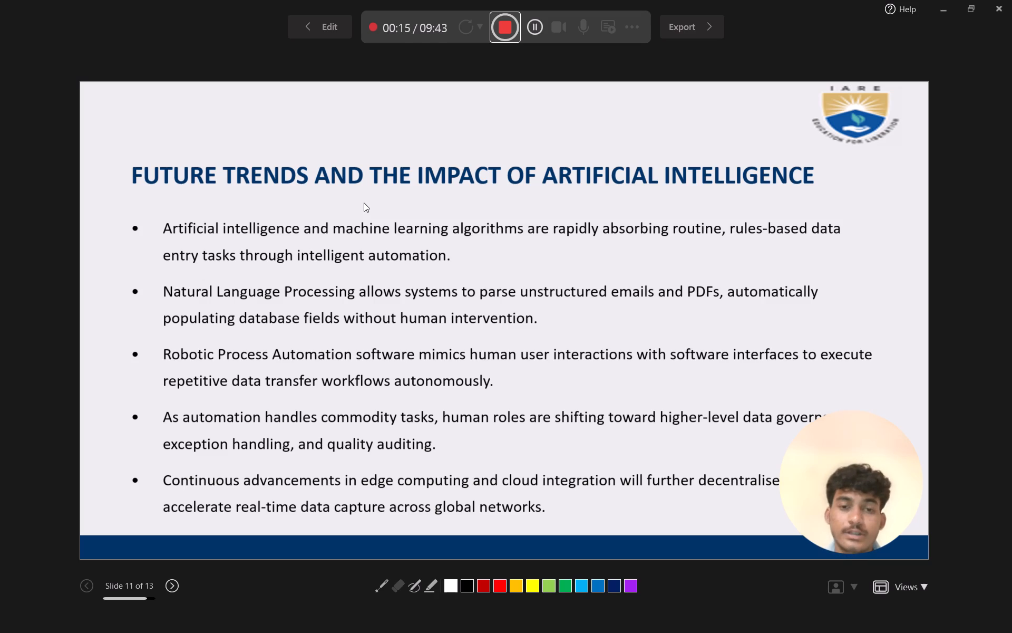
Finish narrating the remaining slides, from Future Trends through Conclusion to the closing Thank You slide, and stop the recording.
{"action": "key", "text": "Right"}
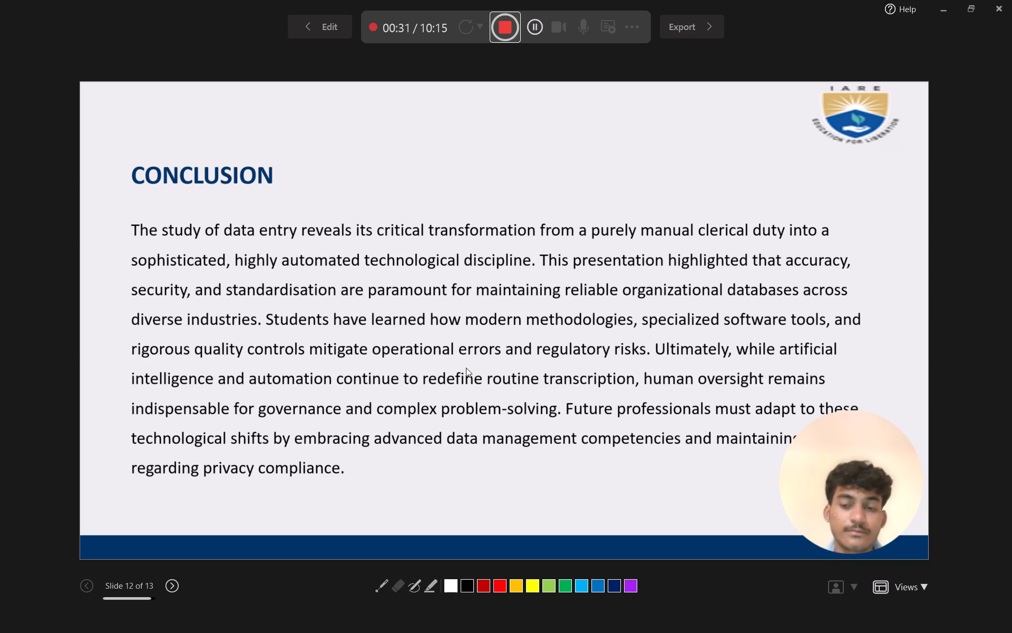
{"action": "key", "text": "Right"}
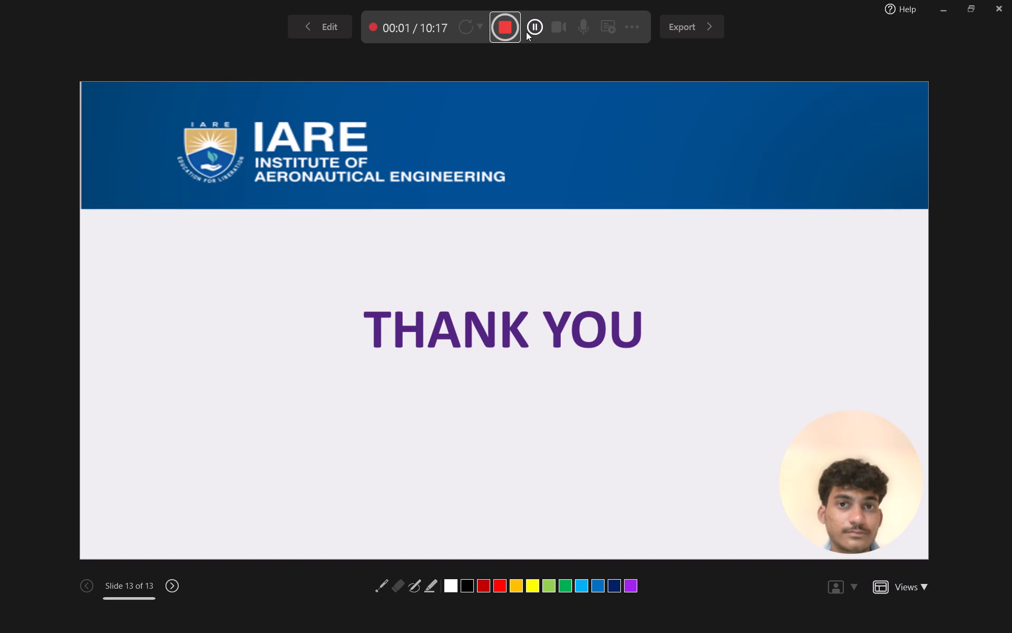
{"action": "left_click", "coordinate": [509, 28]}
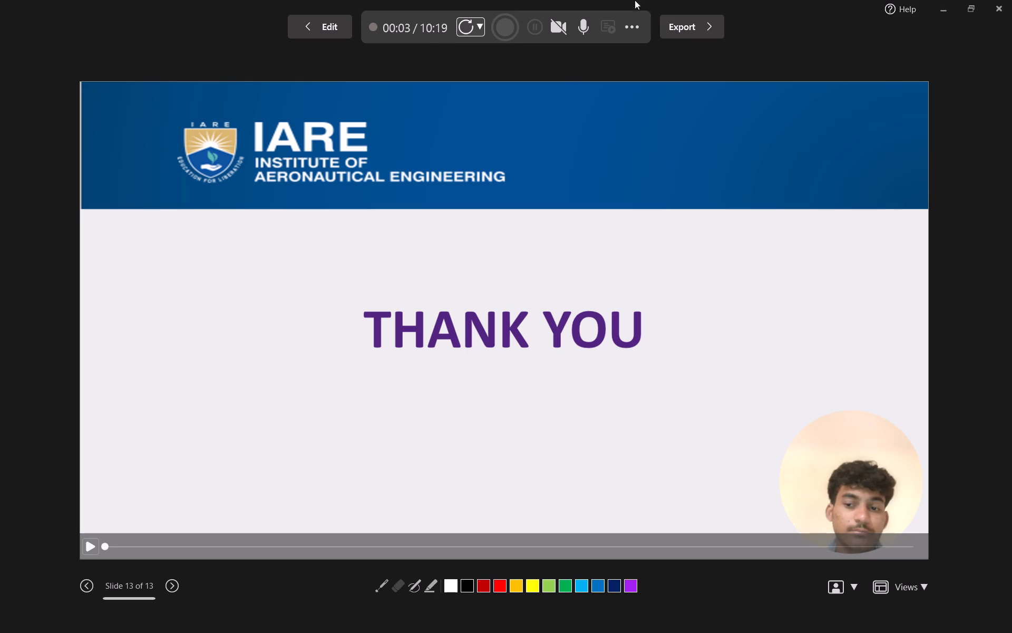
Export the recorded presentation as an MPEG-4 video to the Documents folder, keeping the suggested file name.
{"action": "left_click", "coordinate": [708, 29]}
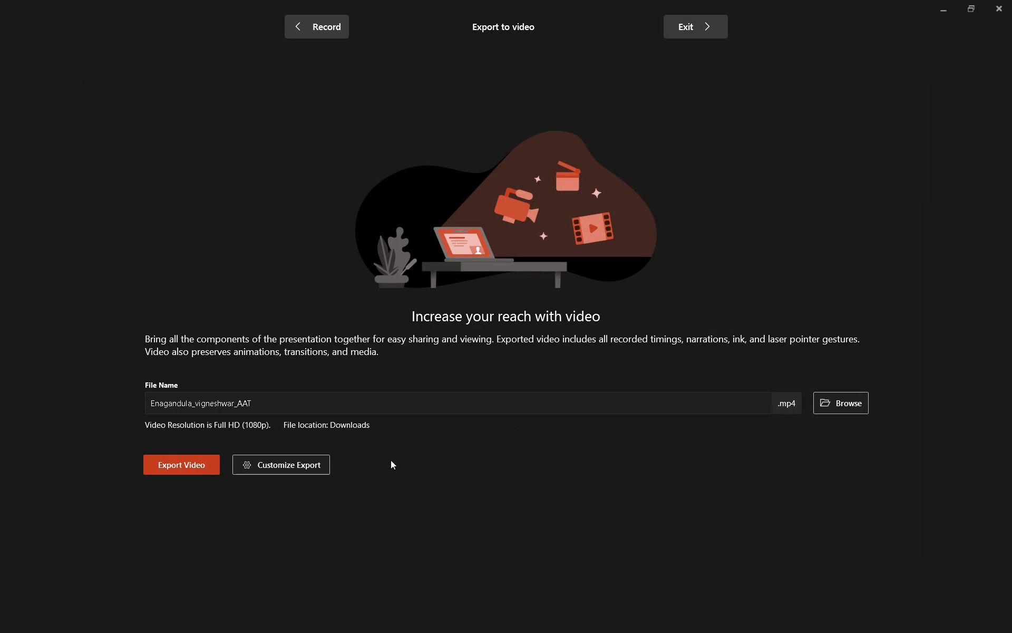
{"action": "left_click", "coordinate": [842, 400]}
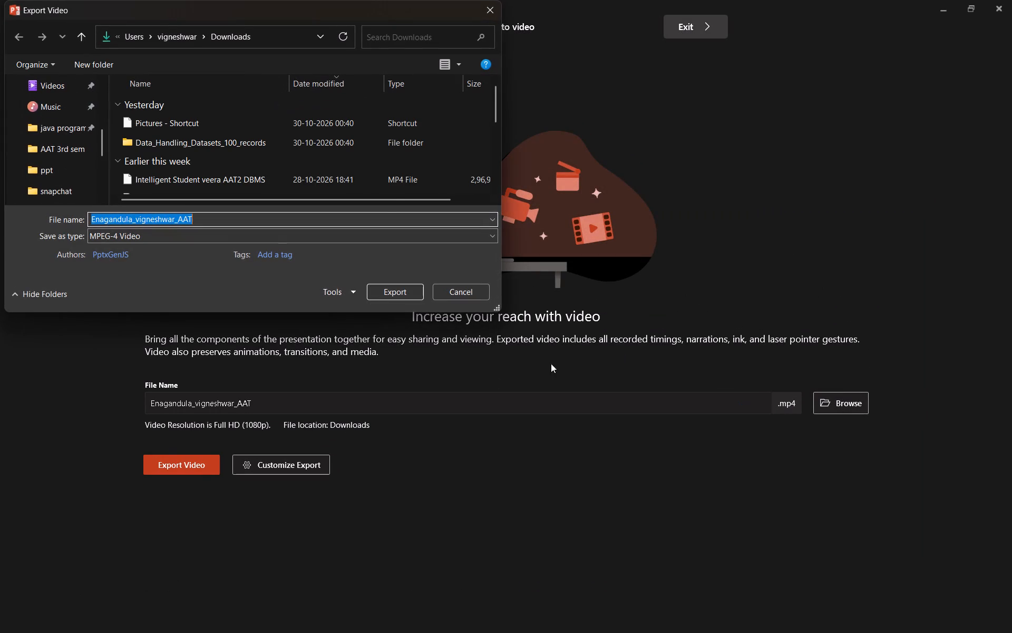
{"action": "scroll", "coordinate": [69, 157], "scroll_direction": "up", "scroll_amount": 1}
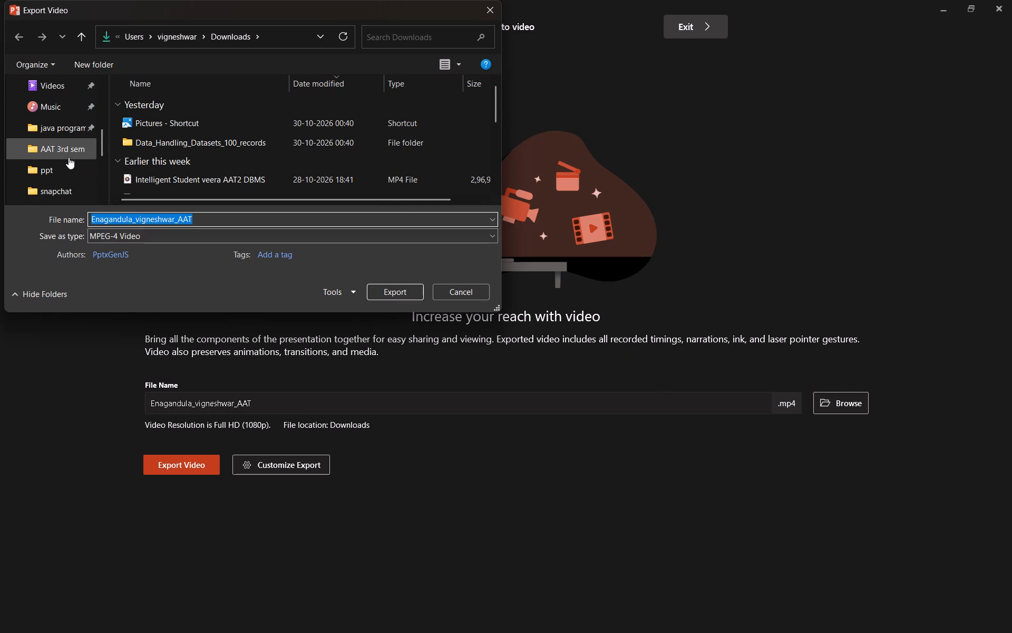
{"action": "scroll", "coordinate": [69, 157], "scroll_direction": "up", "scroll_amount": 1}
{"action": "scroll", "coordinate": [68, 156], "scroll_direction": "down", "scroll_amount": 1}
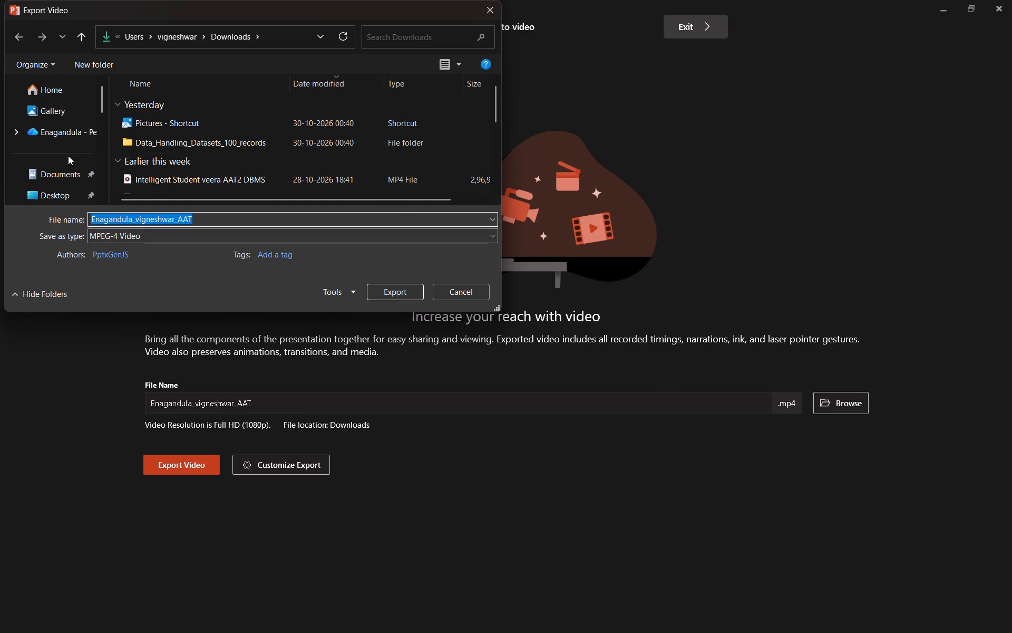
{"action": "scroll", "coordinate": [68, 156], "scroll_direction": "down", "scroll_amount": 1}
{"action": "left_click", "coordinate": [59, 172]}
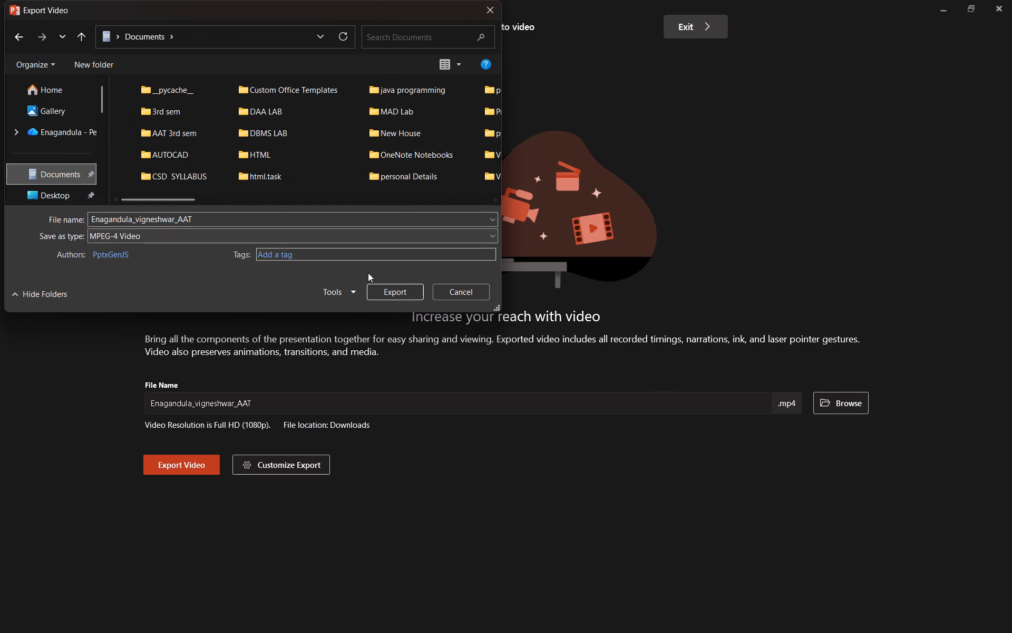
{"action": "left_click", "coordinate": [401, 287]}
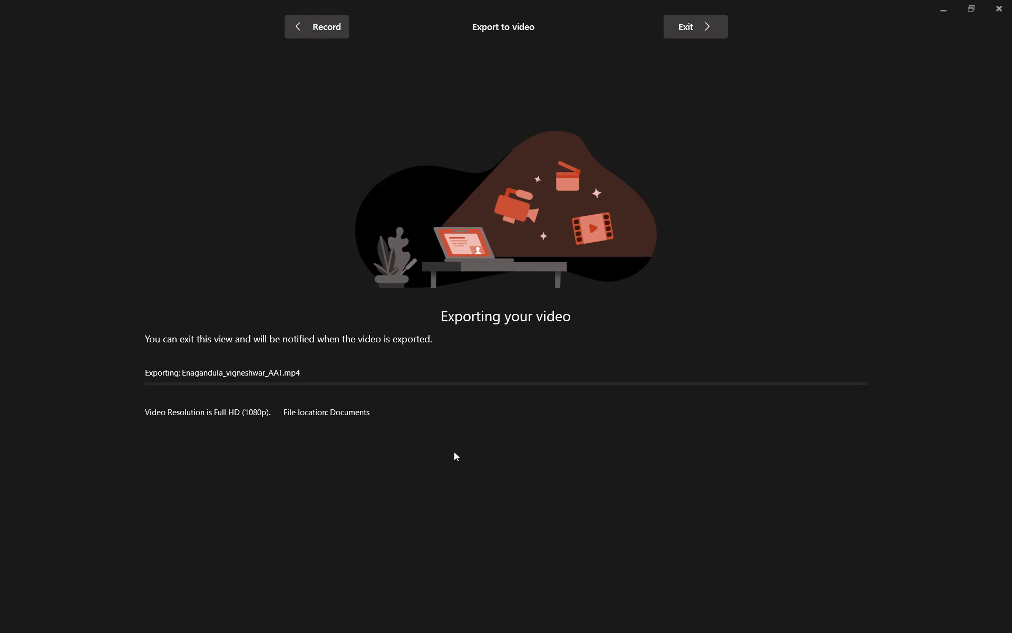
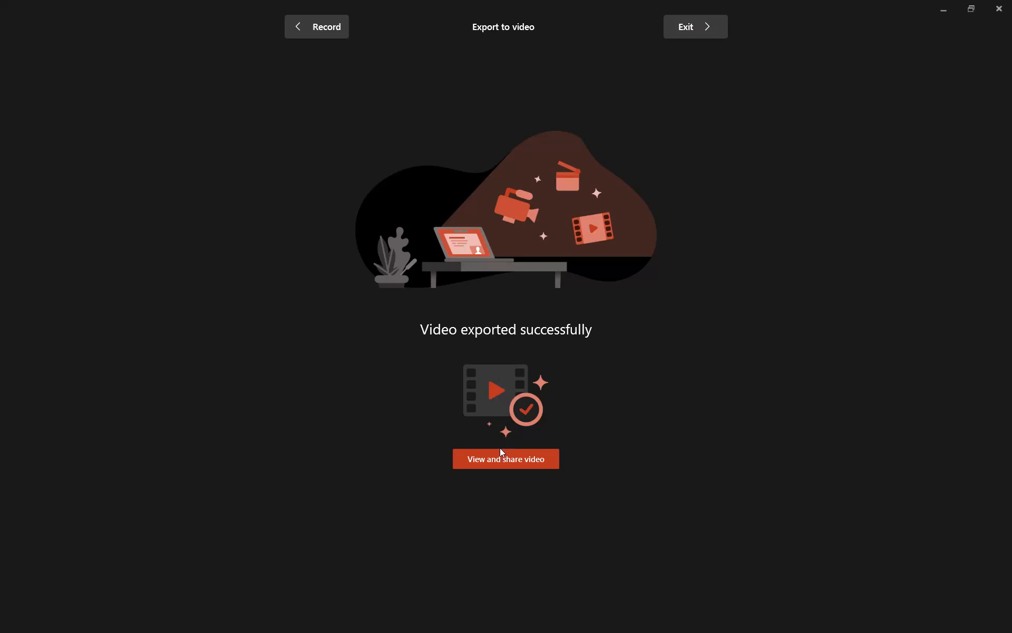
Open the exported MP4 from the export screen, allow the file location, preview its opening slide with camera feed, and close the player.
{"action": "left_click", "coordinate": [497, 455]}
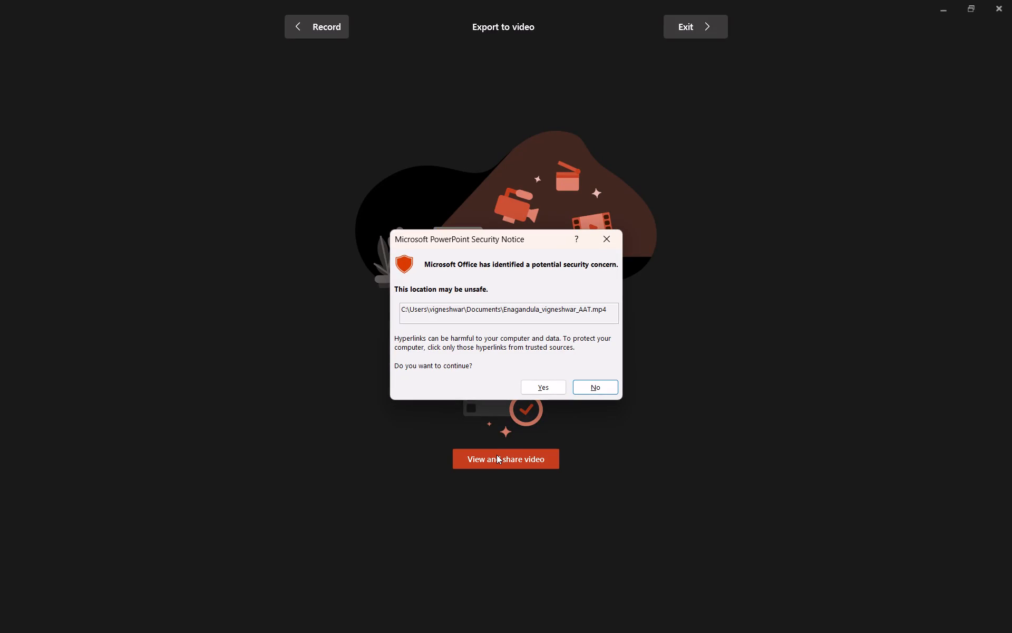
{"action": "left_click", "coordinate": [539, 383]}
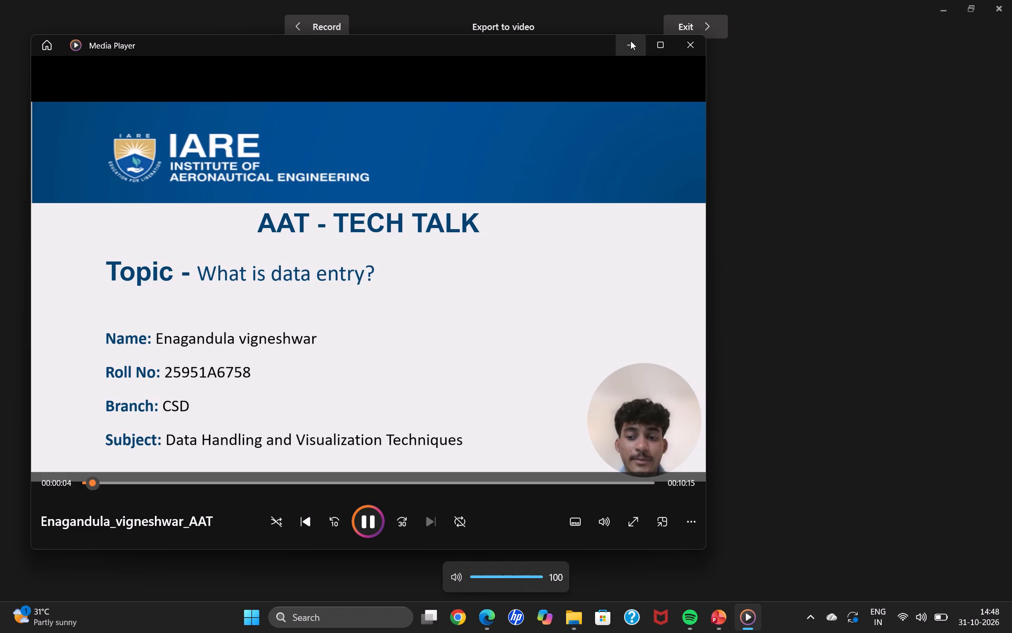
{"action": "left_click", "coordinate": [689, 53]}
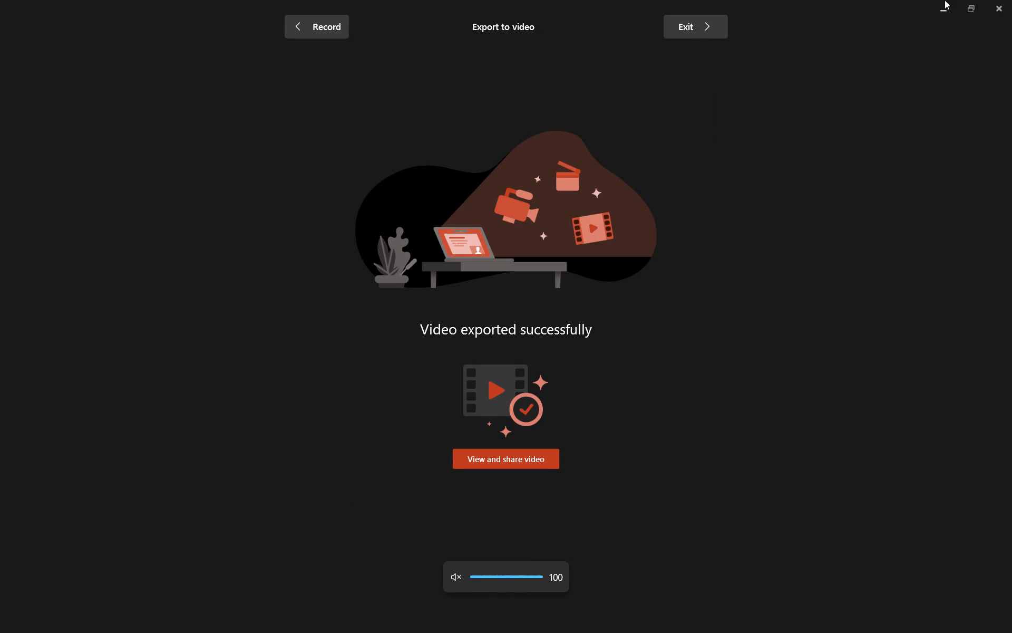
Close the video export screen and the AAT presentation, discarding the unsaved changes.
{"action": "left_click", "coordinate": [949, 7]}
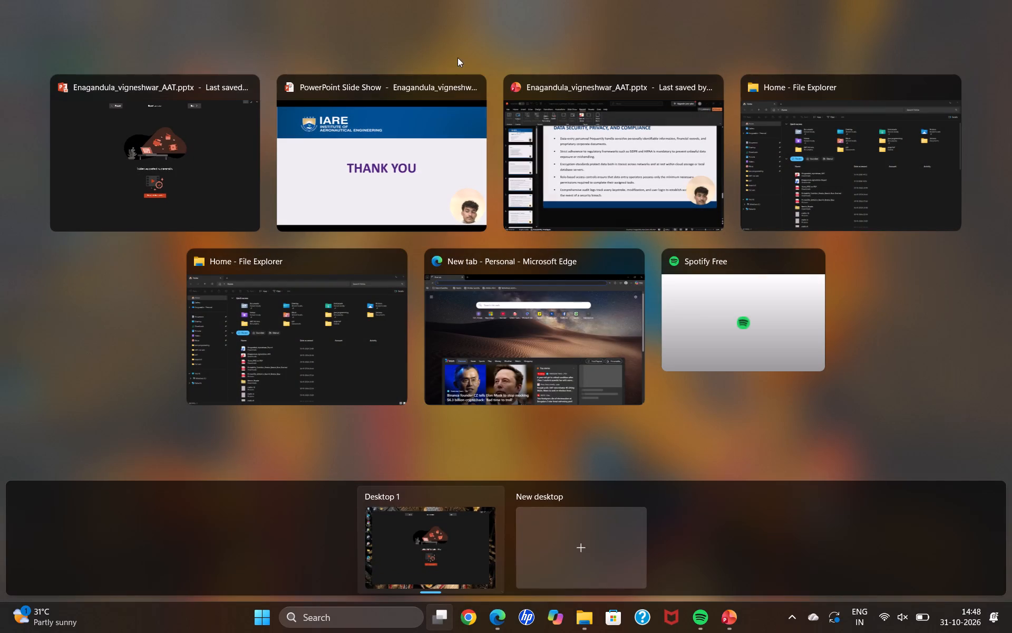
{"action": "left_click", "coordinate": [248, 85]}
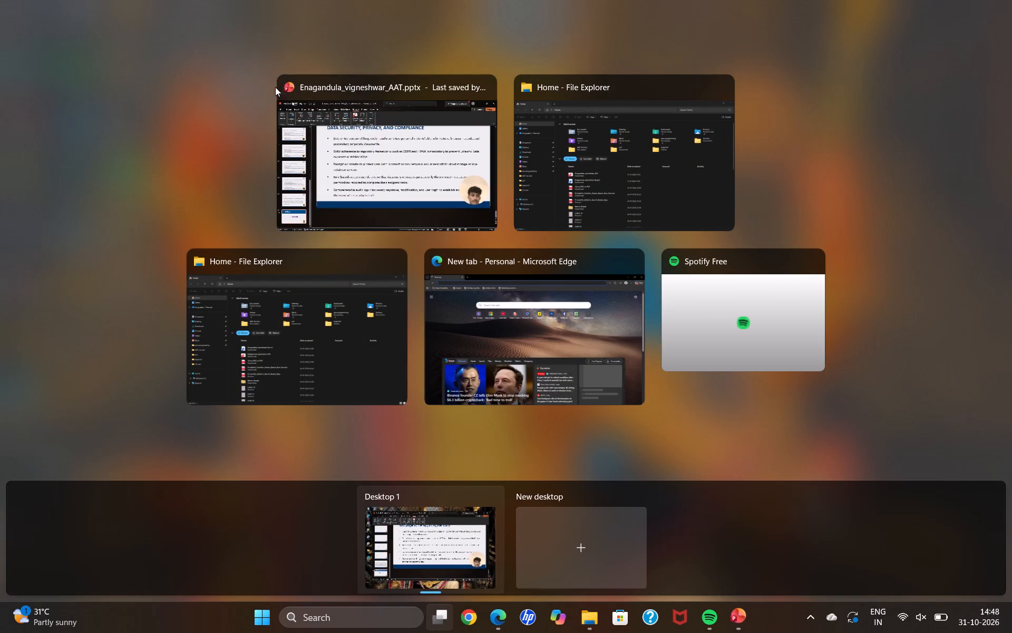
{"action": "left_click", "coordinate": [487, 81]}
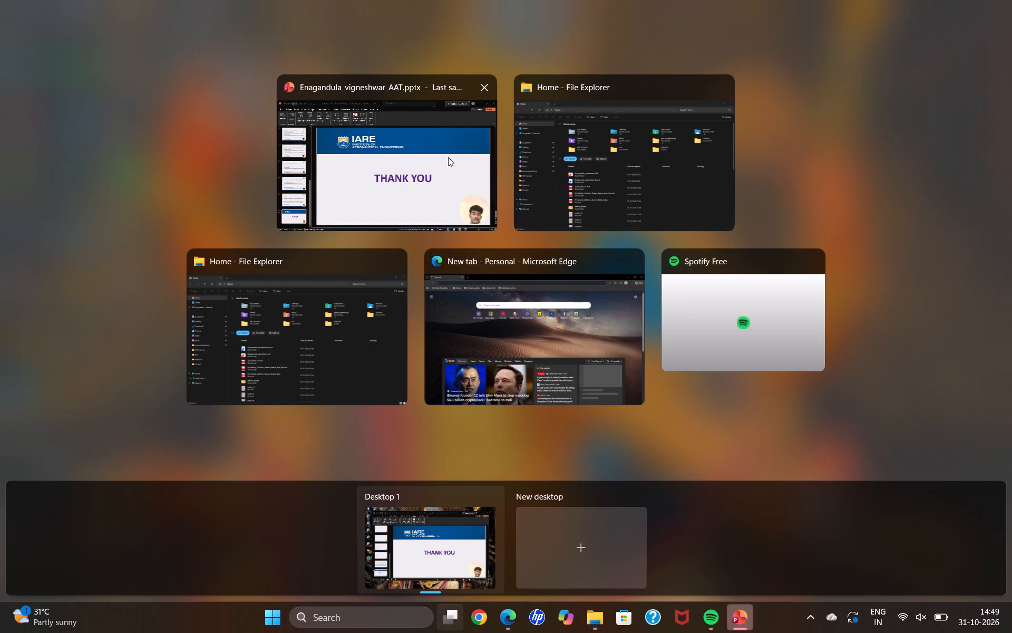
{"action": "left_click", "coordinate": [448, 157]}
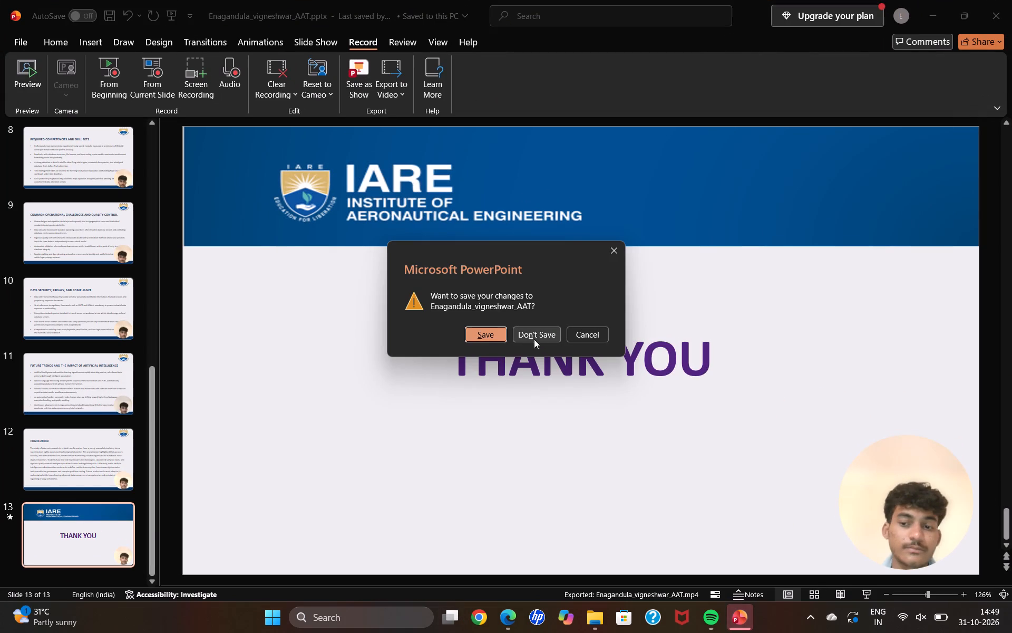
{"action": "left_click", "coordinate": [527, 341]}
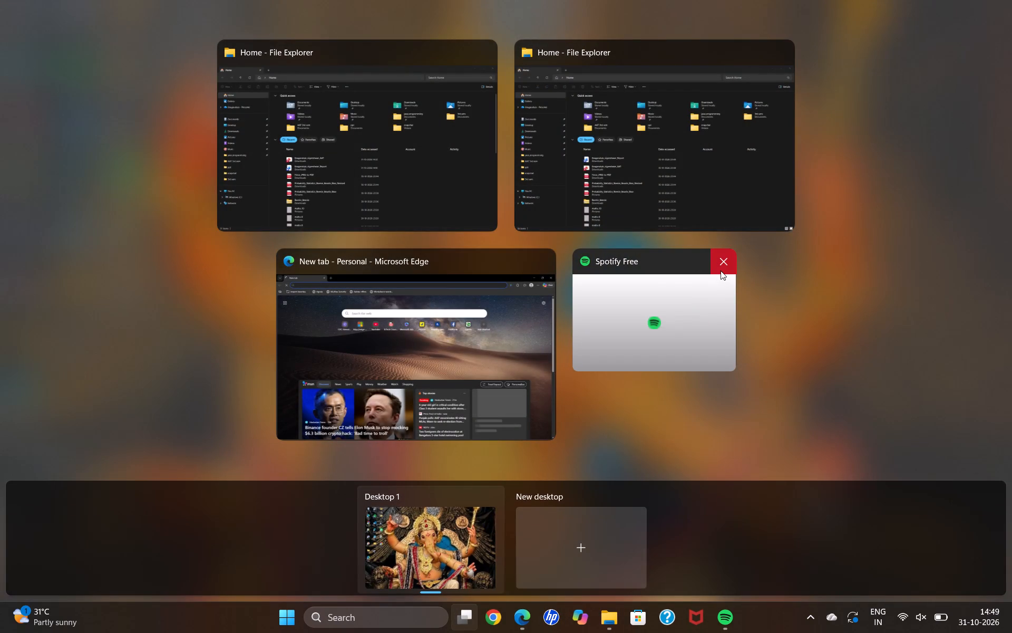
Close the Spotify and Microsoft Edge windows from the open-windows overview and return to the desktop.
{"action": "left_click", "coordinate": [721, 271]}
{"action": "left_click", "coordinate": [634, 258]}
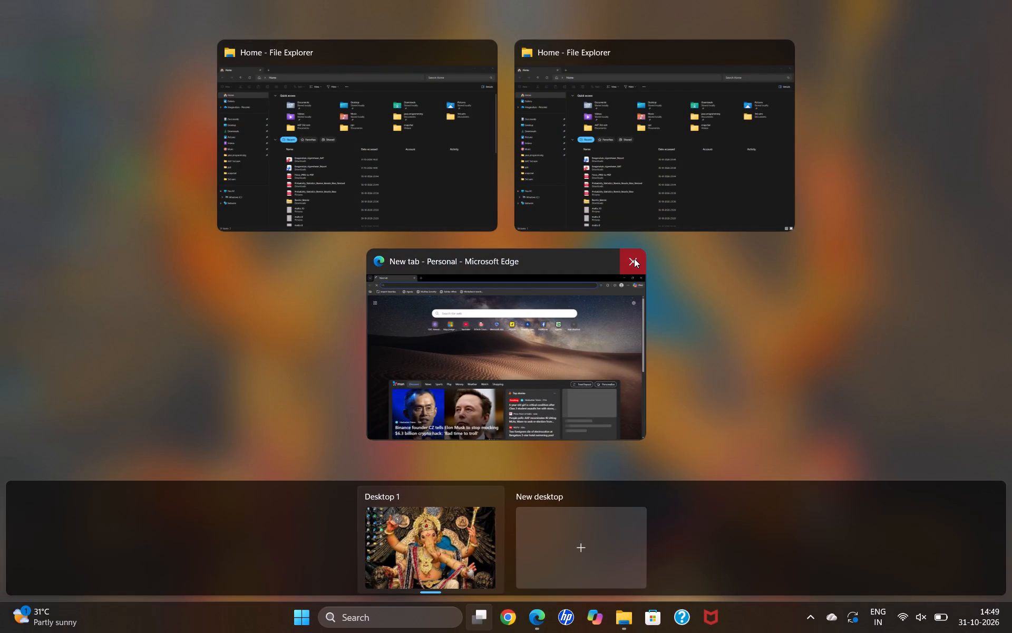
{"action": "left_click", "coordinate": [634, 258]}
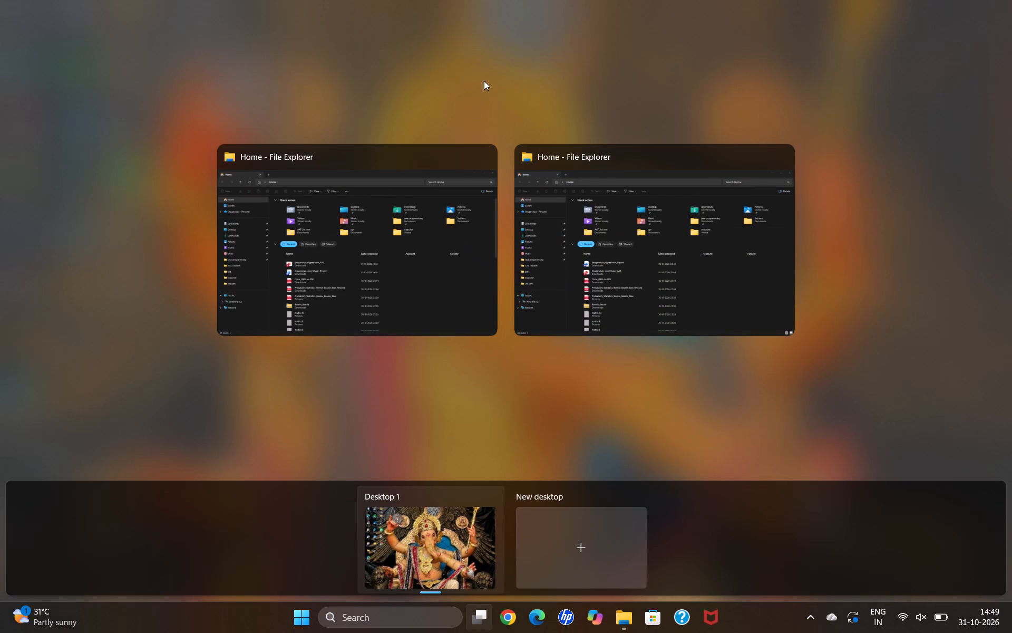
{"action": "left_click", "coordinate": [506, 39]}
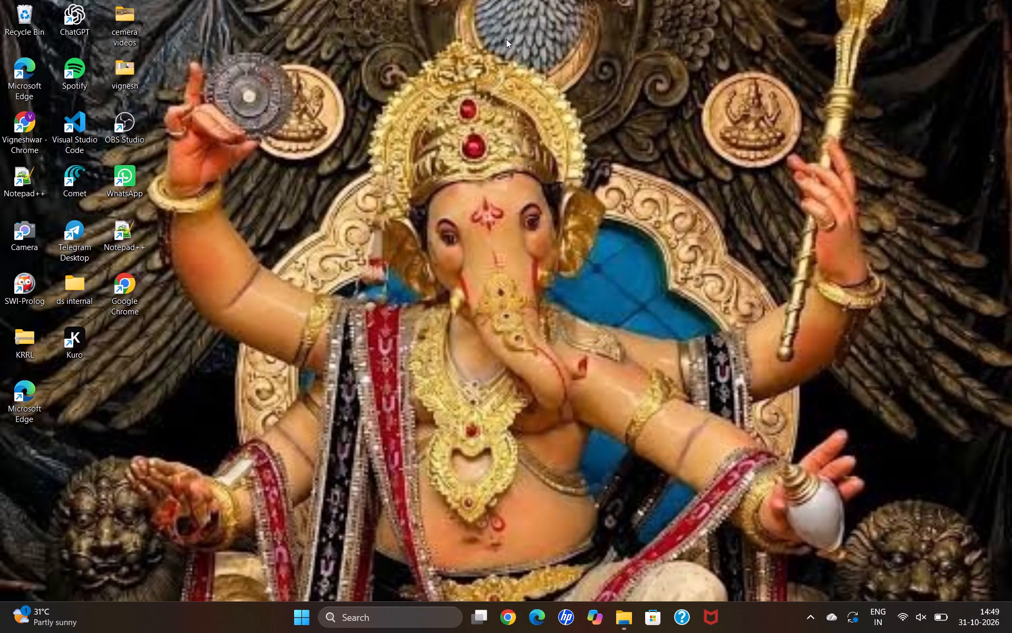
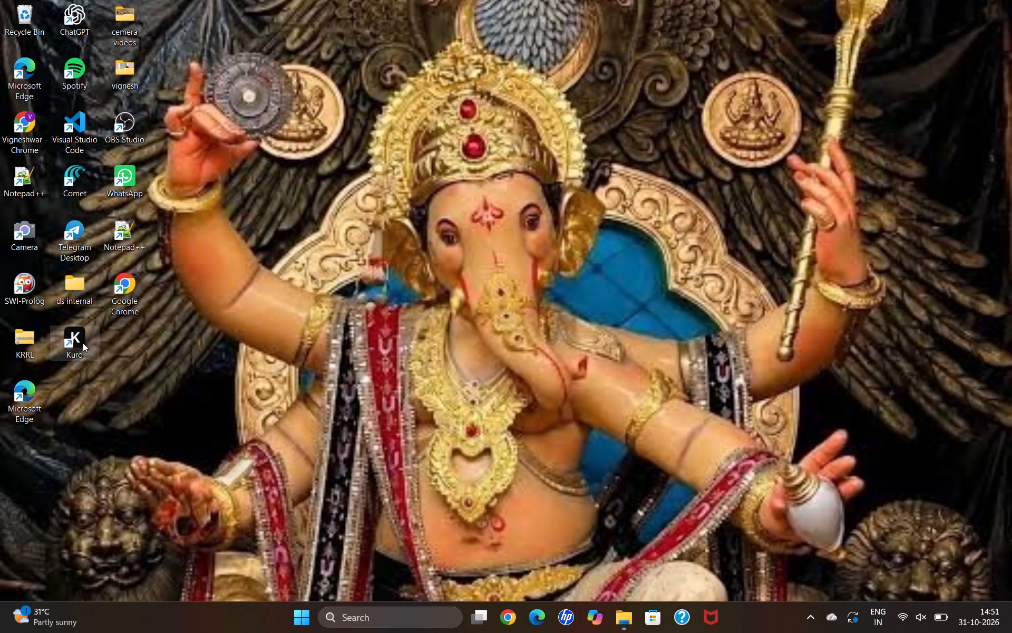
Launch the Kuro application from its desktop shortcut.
{"action": "left_click", "coordinate": [74, 343]}
{"action": "double_click", "coordinate": [74, 343]}
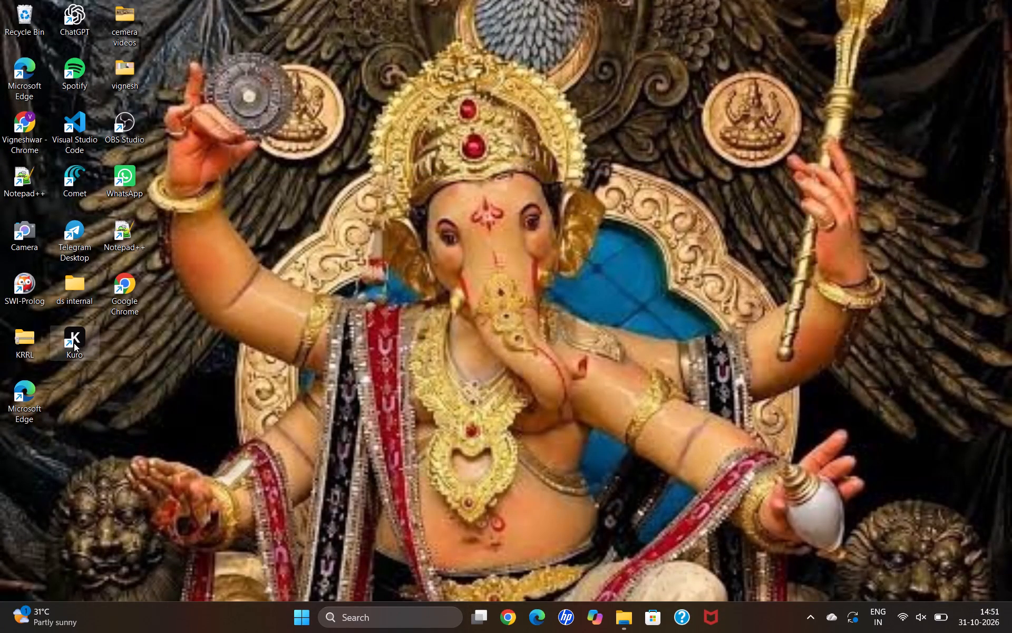